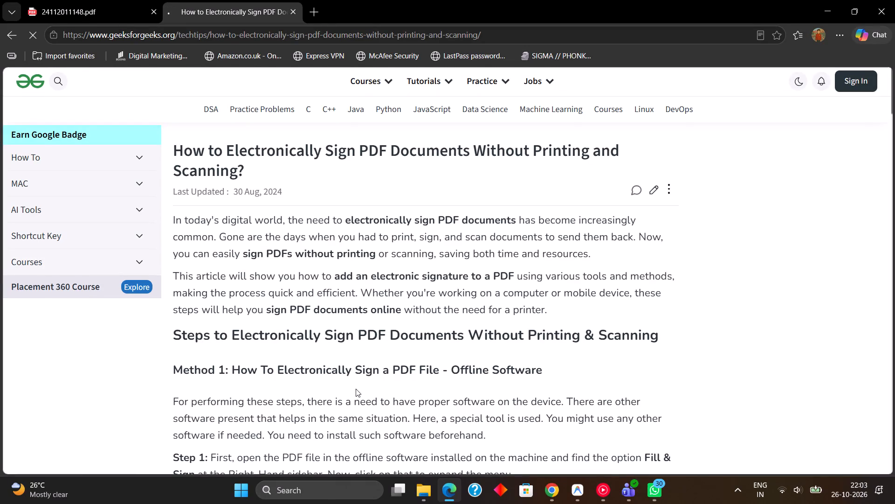
Read the article's offline software method for electronically signing a PDF, through Step 1 on the Fill & Sign option.
scroll(356, 389, down, 1)
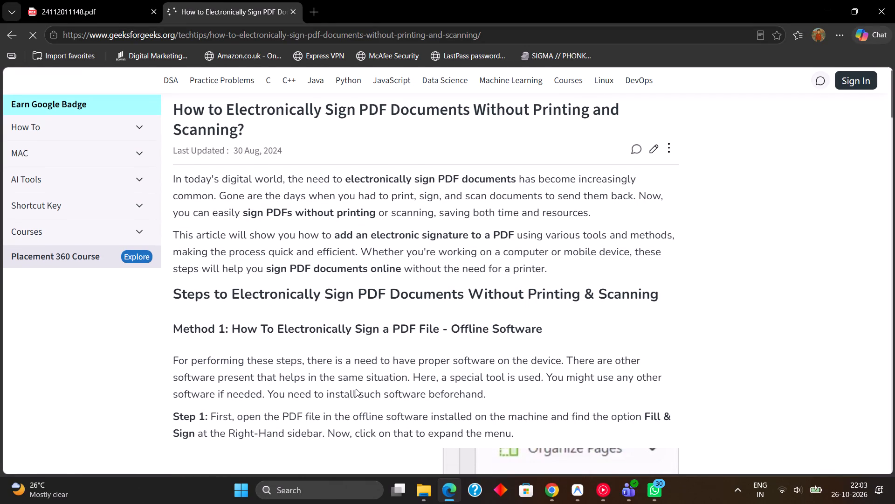
scroll(356, 389, down, 2)
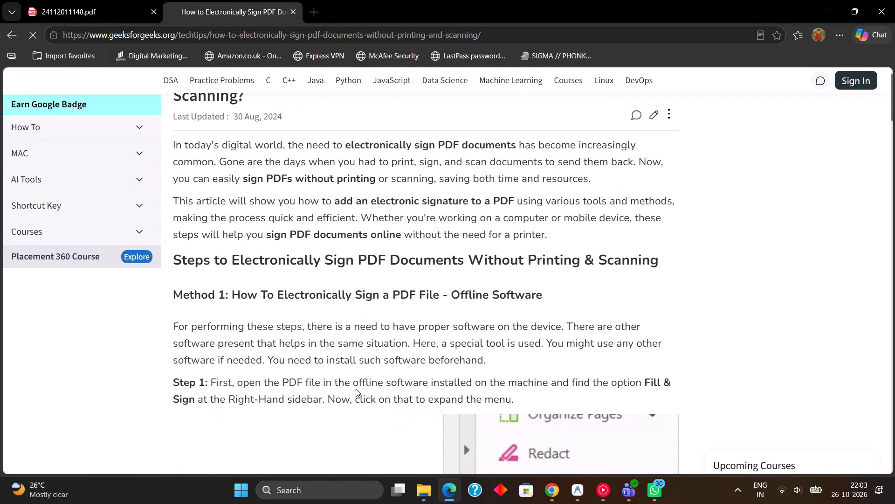
scroll(356, 389, down, 4)
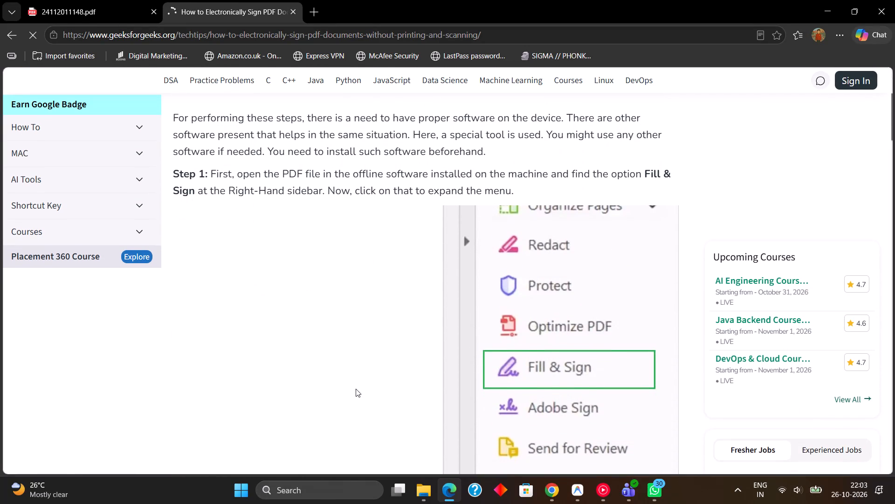
Switch to the Downloads folder in File Explorer.
click(422, 497)
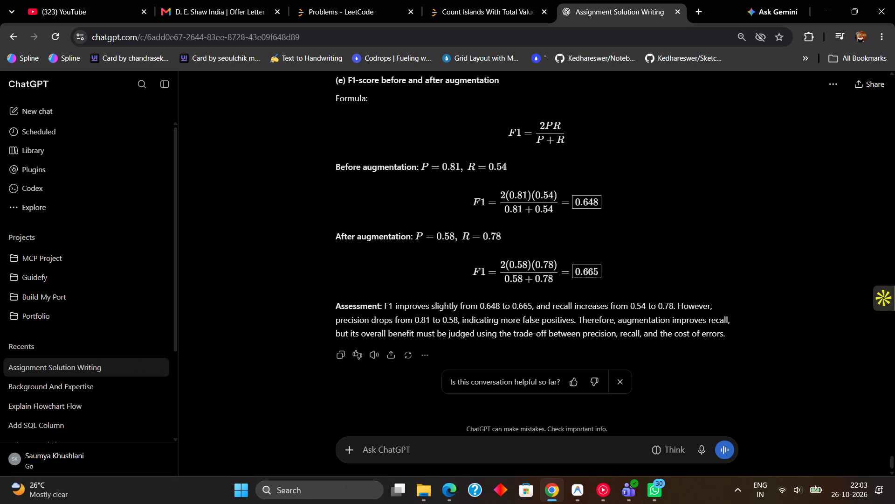
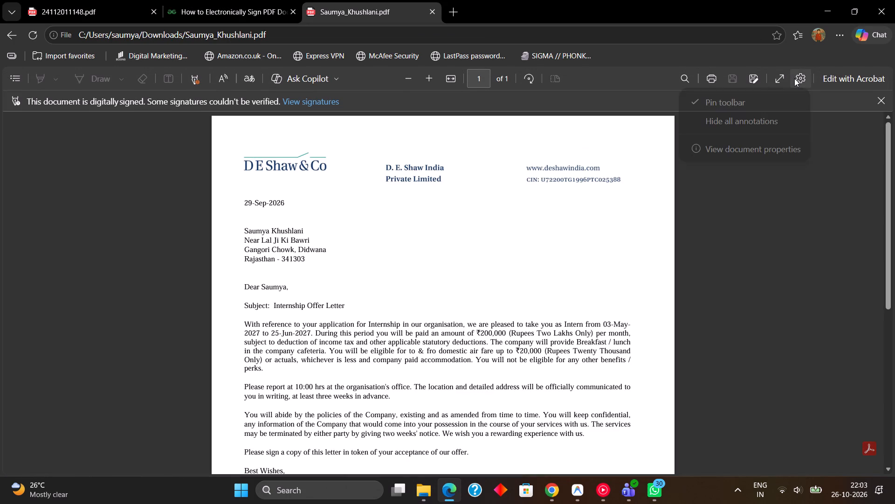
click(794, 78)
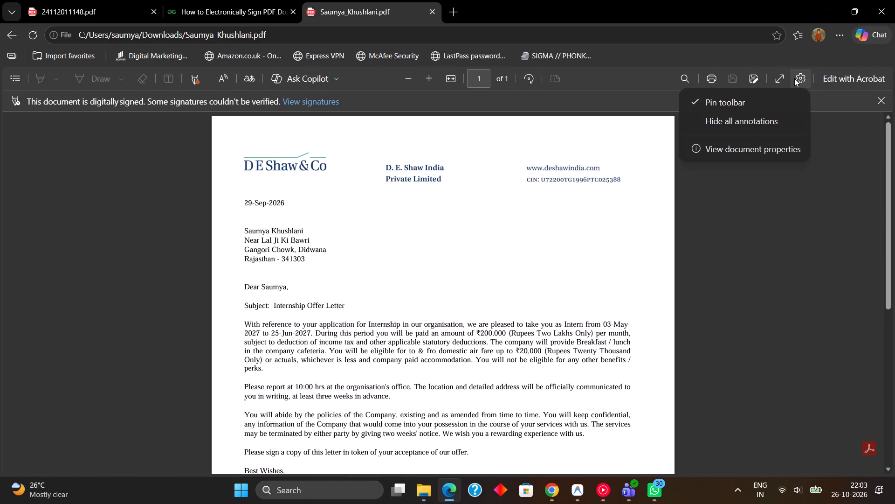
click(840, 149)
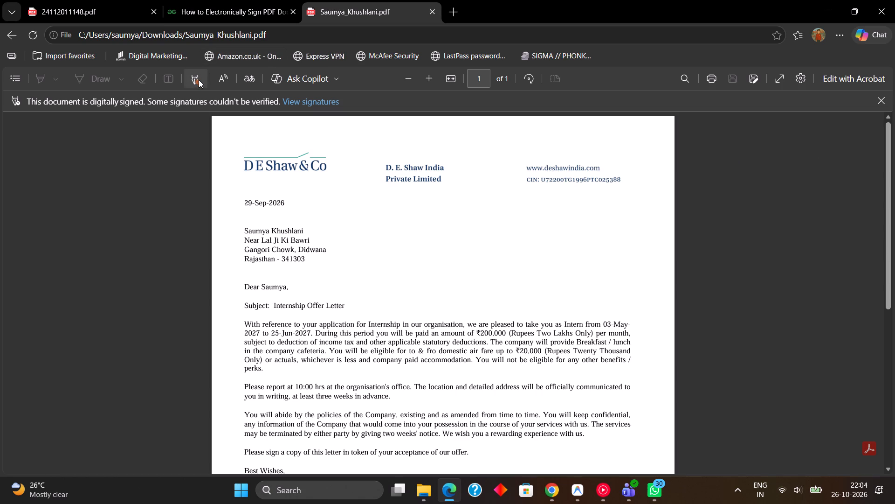
View the digital signature details of the internship offer letter PDF.
click(299, 100)
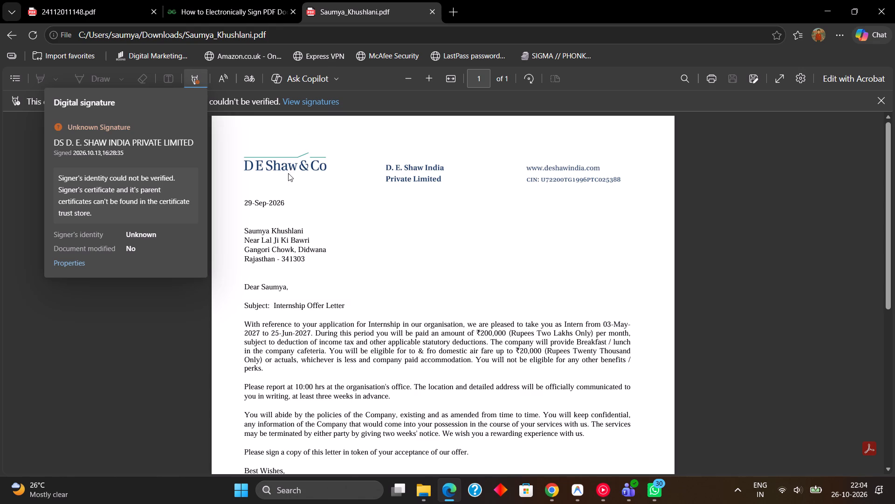
Switch to the Downloads folder in File Explorer.
key(alt+Tab)
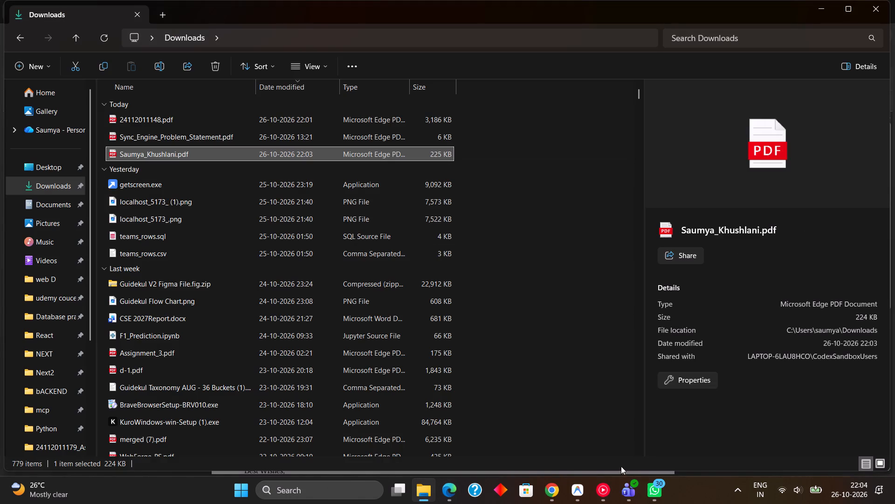
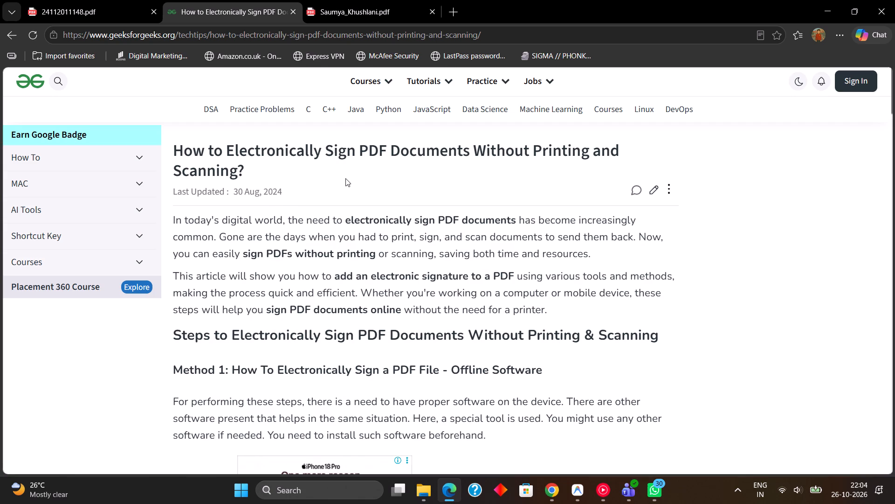
Read the article's introduction and its offline software method for signing a PDF, covering the Fill & Sign and Sign options.
scroll(345, 178, down, 1)
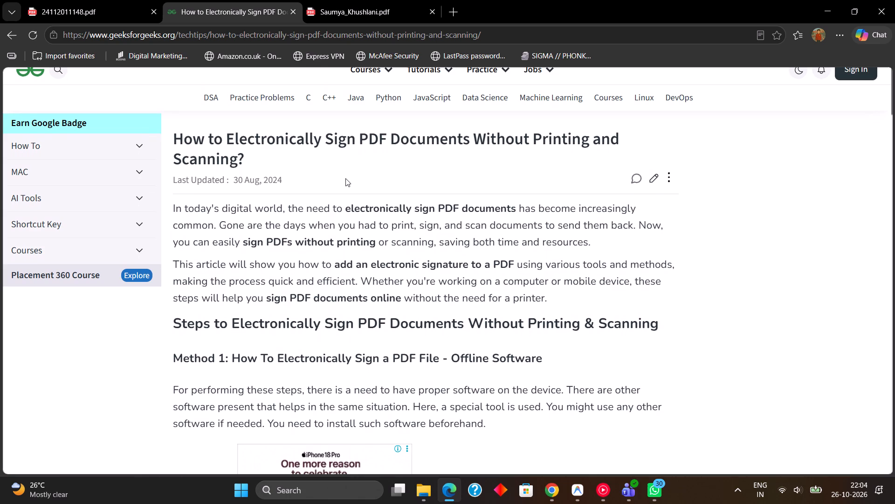
scroll(345, 178, down, 1)
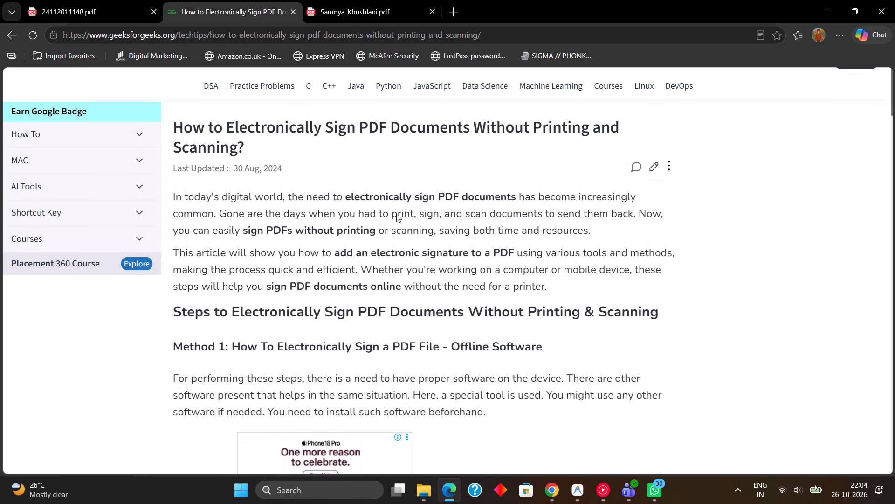
scroll(396, 214, down, 1)
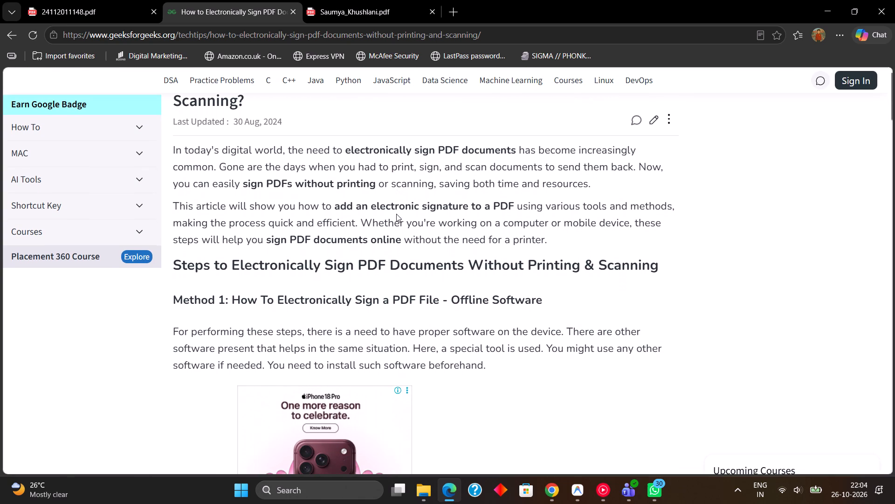
scroll(372, 315, down, 1)
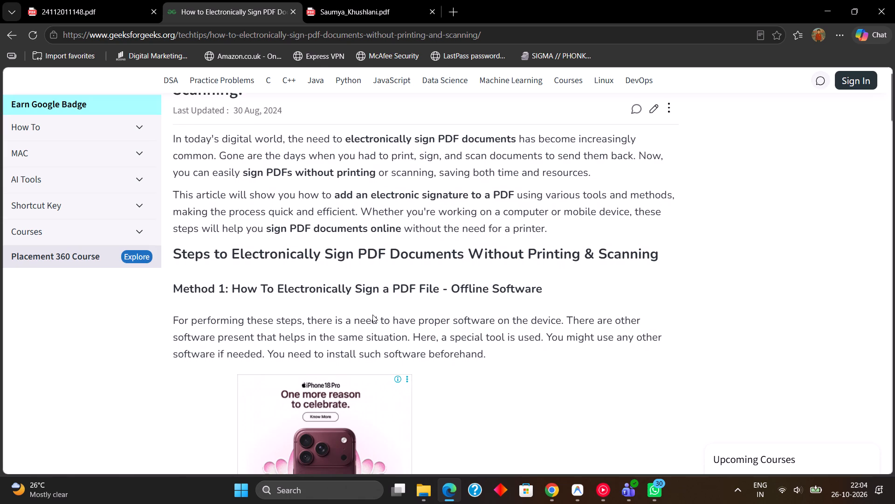
scroll(372, 315, down, 2)
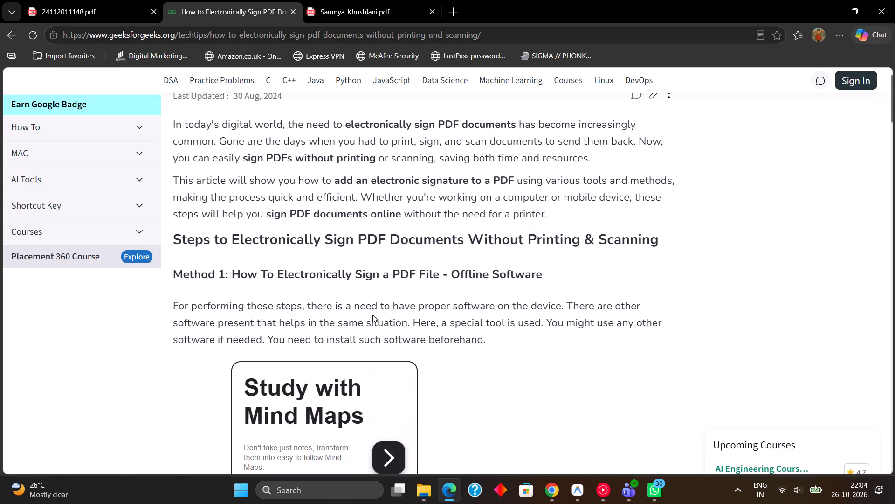
scroll(372, 315, down, 2)
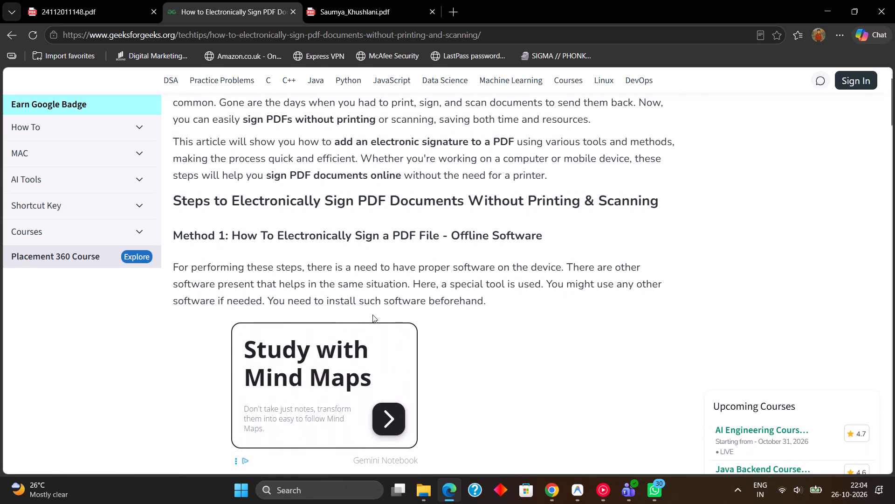
scroll(372, 315, down, 1)
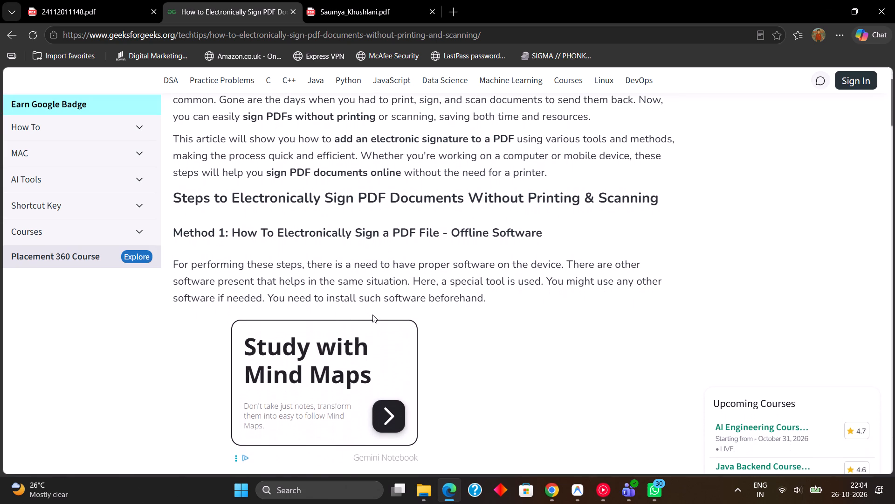
scroll(372, 315, down, 2)
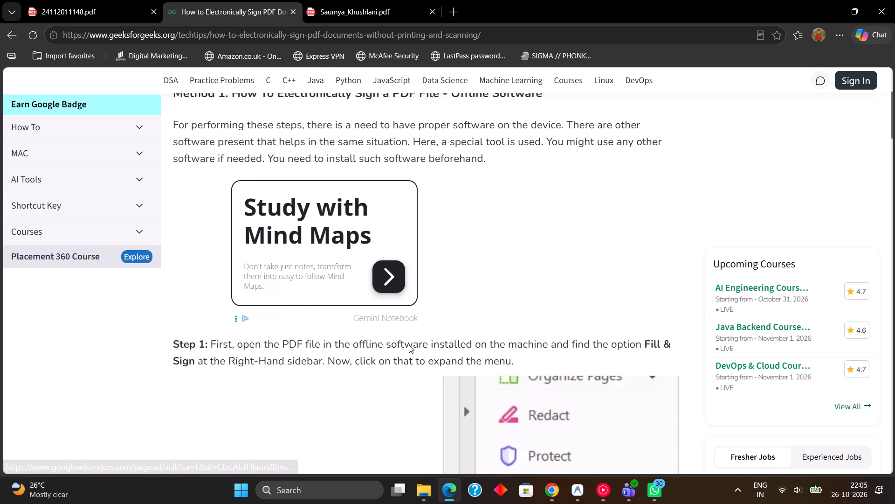
scroll(409, 345, down, 1)
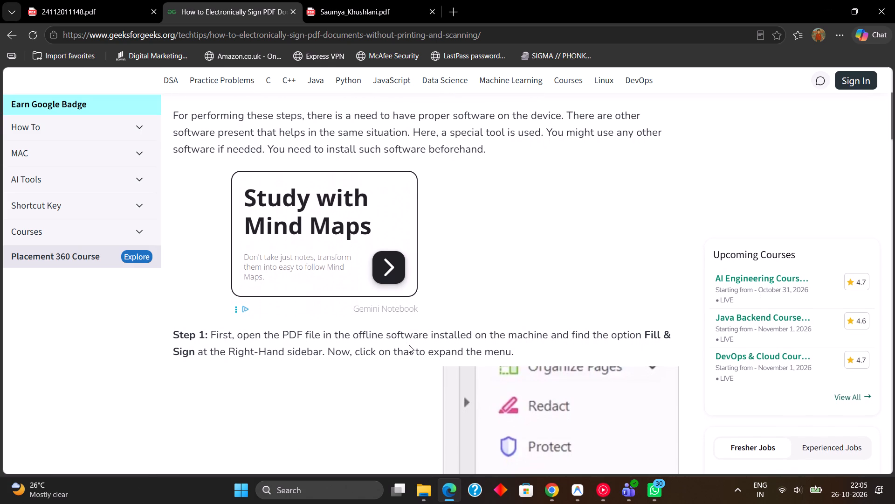
scroll(409, 345, down, 1)
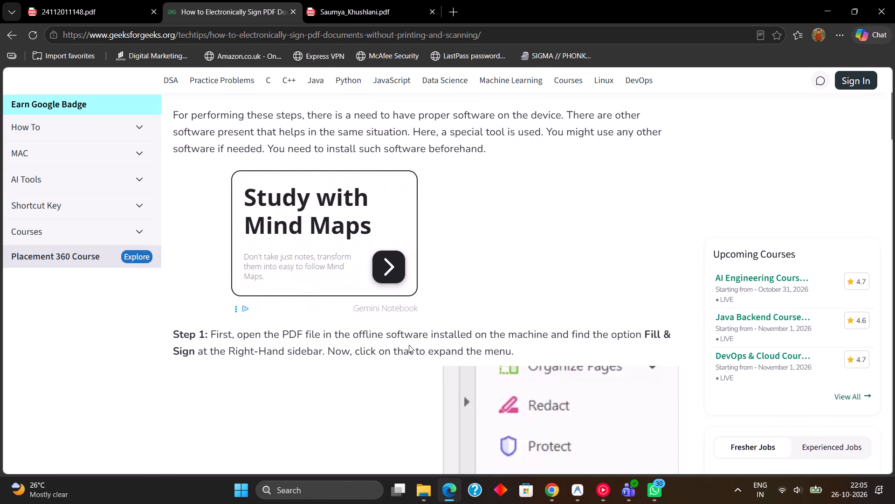
scroll(409, 345, down, 2)
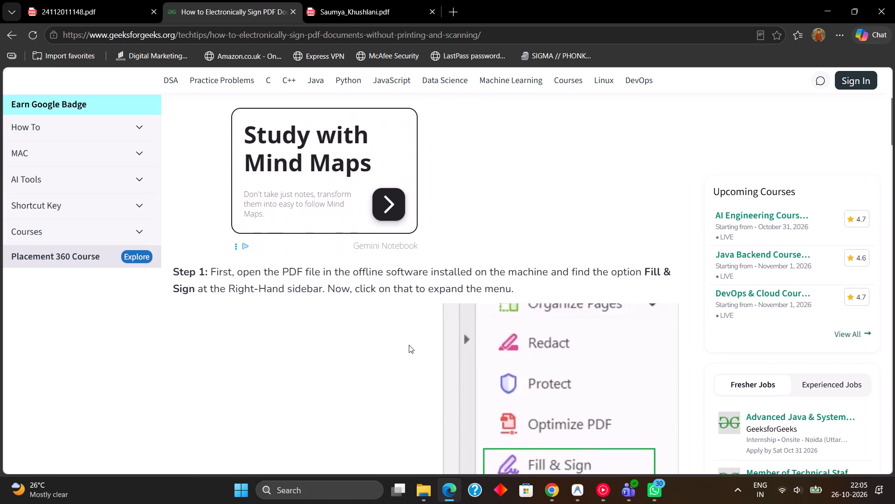
scroll(409, 345, down, 2)
scroll(409, 345, up, 3)
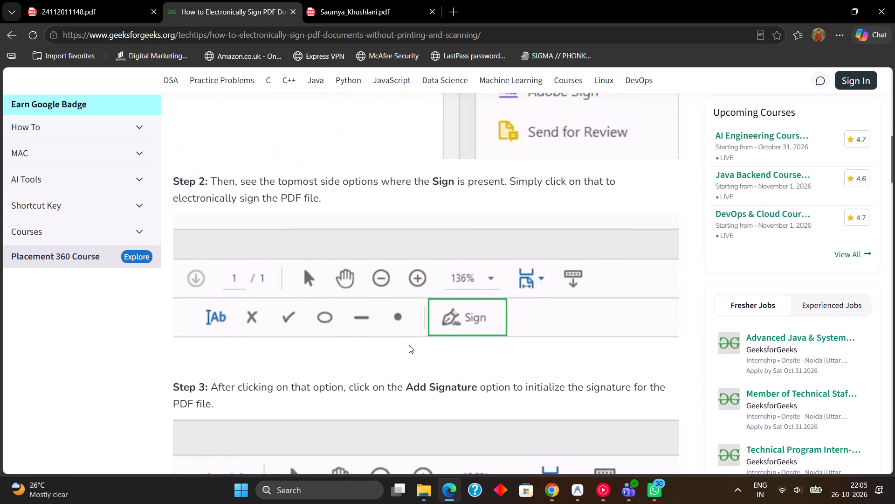
scroll(409, 345, up, 2)
Switch to the internship offer letter PDF in Edge and check its digital signature details and viewer settings for a signing option.
key(alt+Tab)
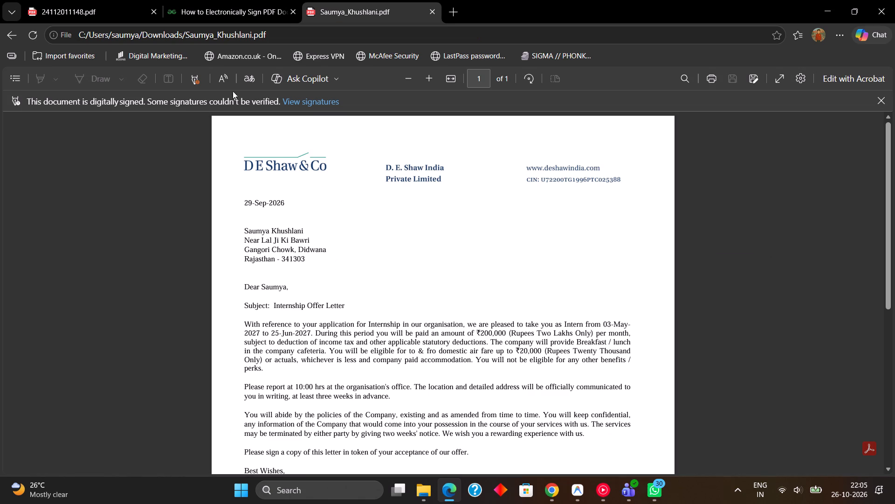
click(190, 77)
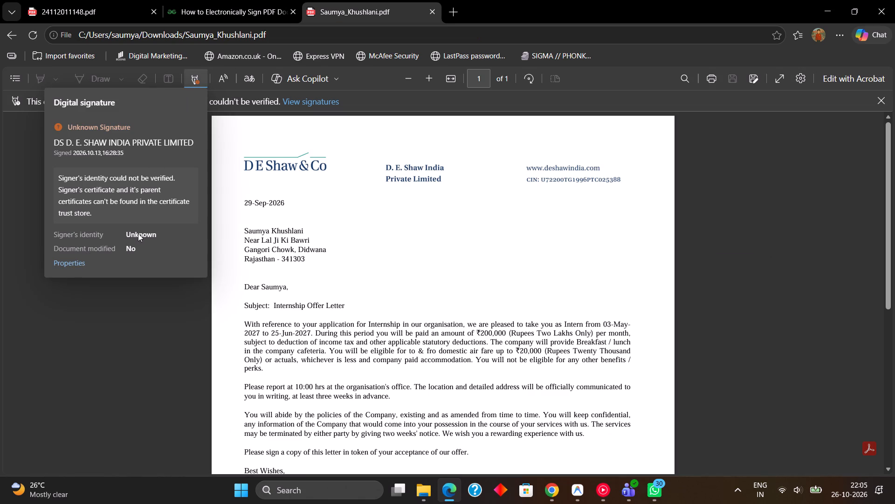
click(401, 196)
click(799, 75)
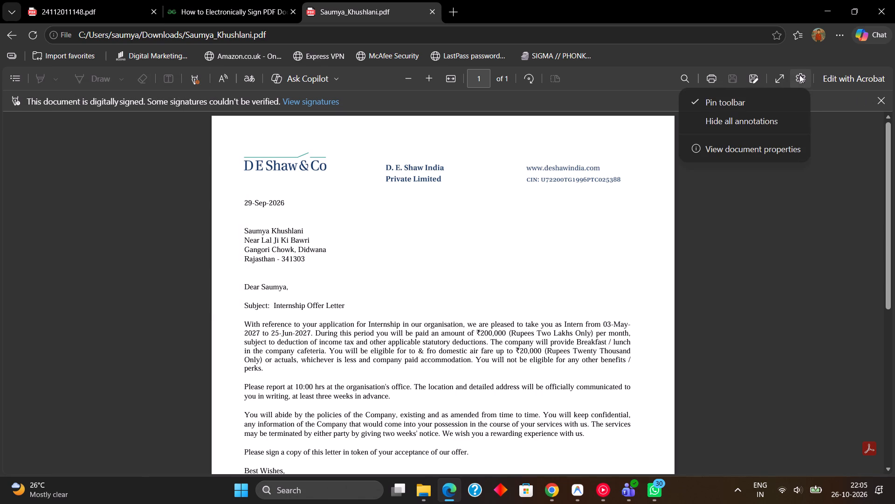
click(619, 142)
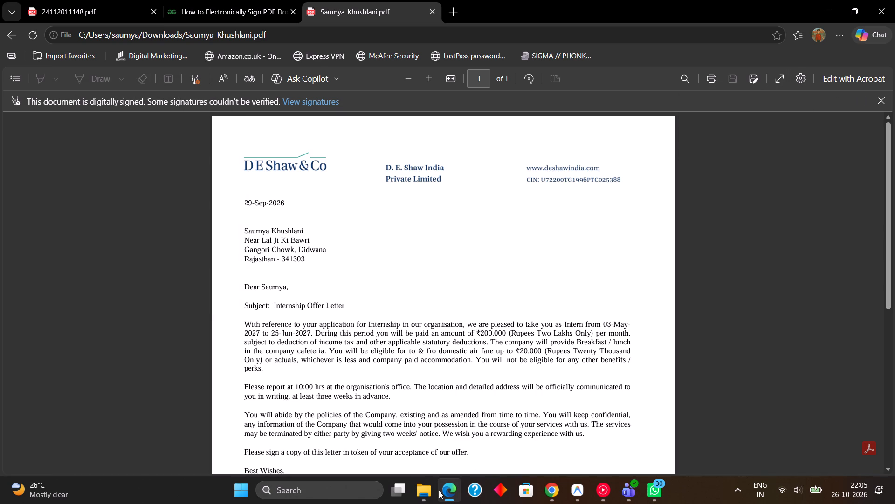
Open the internship offer letter PDF from the Downloads folder in Google Chrome.
click(429, 490)
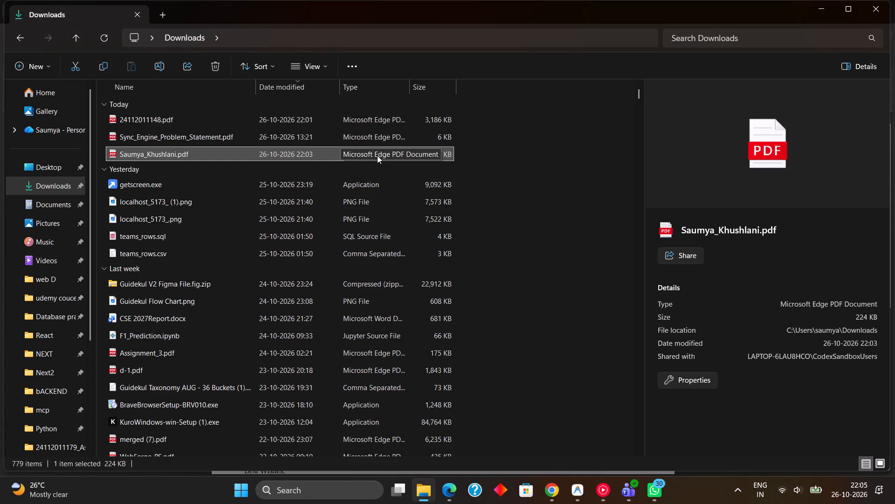
shift+right_click(333, 152)
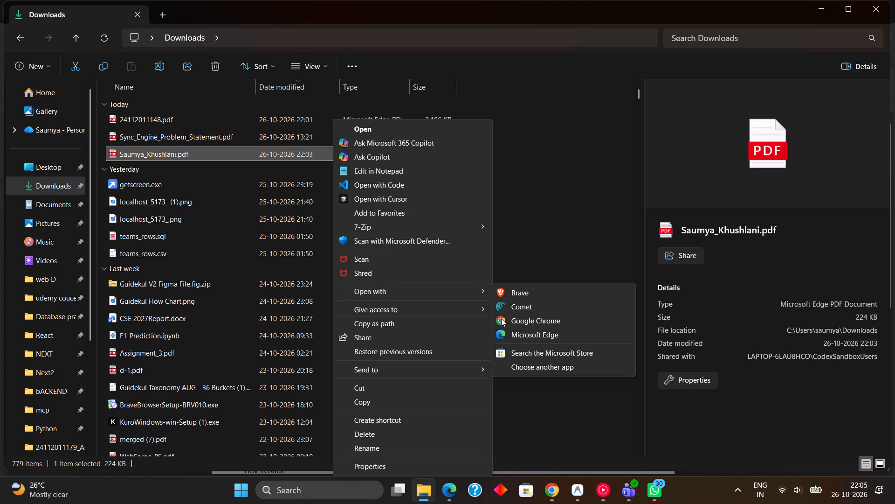
click(520, 318)
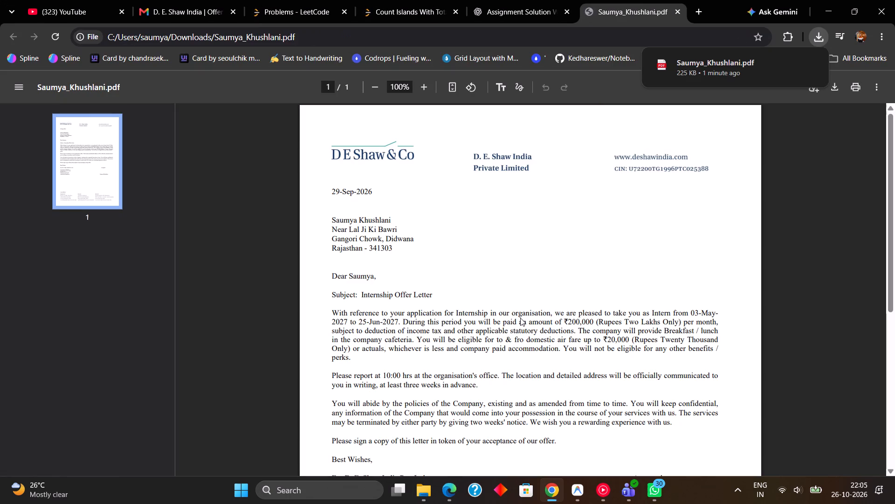
Check the PDF viewer's sidebar, extra options and the lower part of the offer letter for a way to sign it.
click(623, 263)
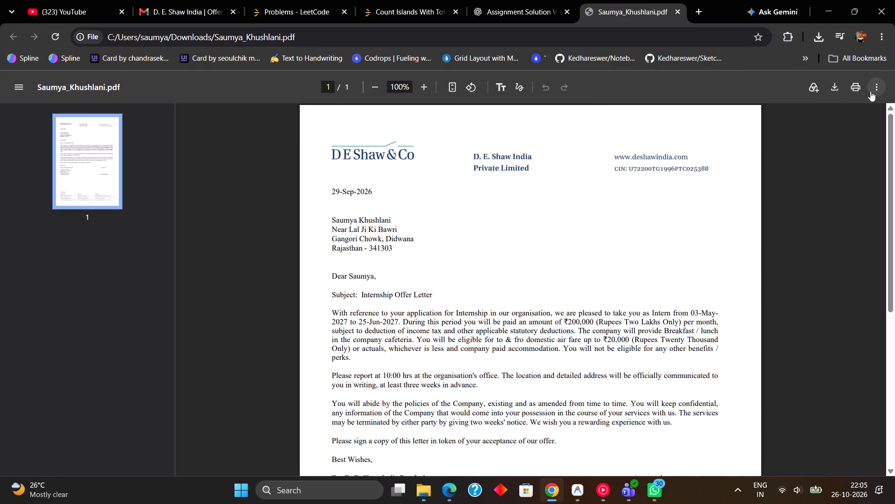
click(870, 91)
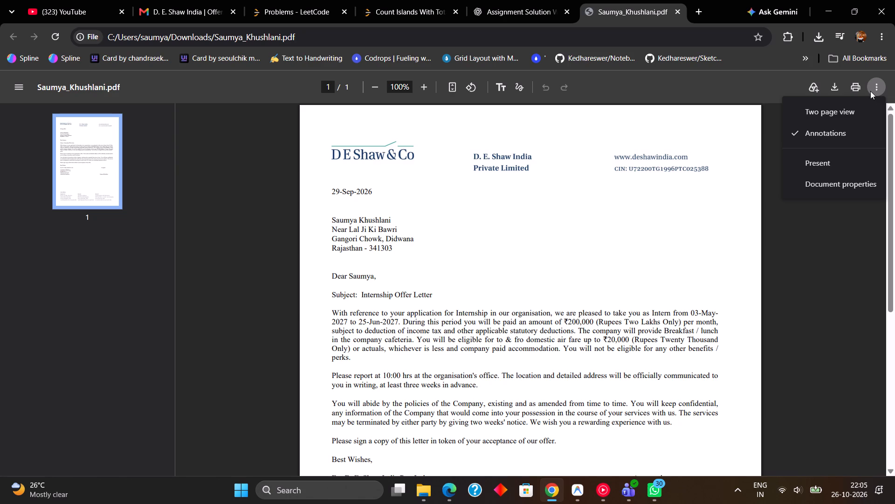
click(581, 187)
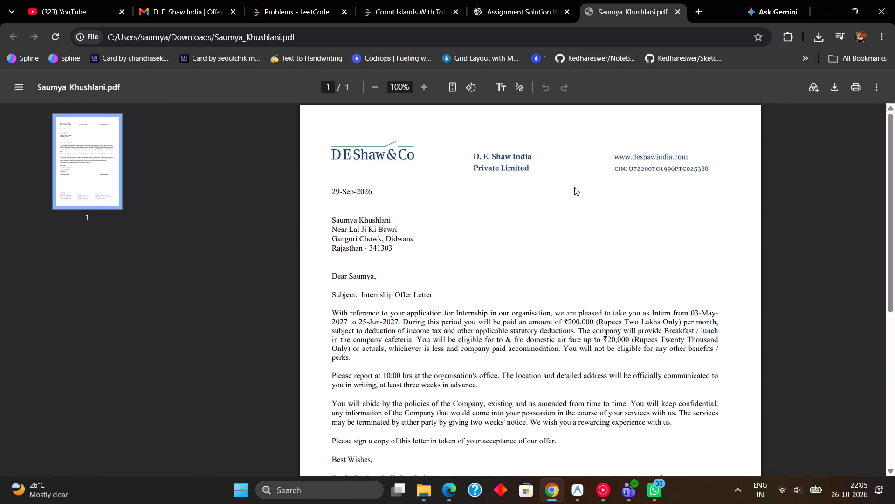
click(13, 91)
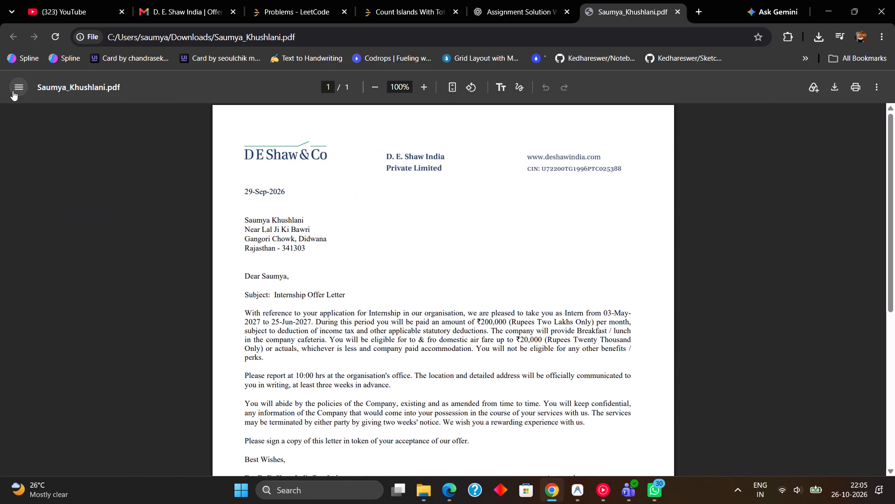
click(13, 91)
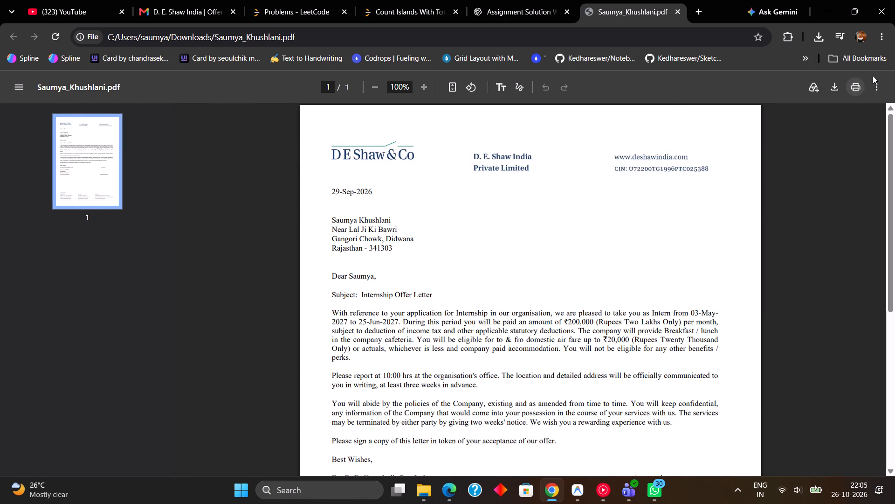
click(873, 80)
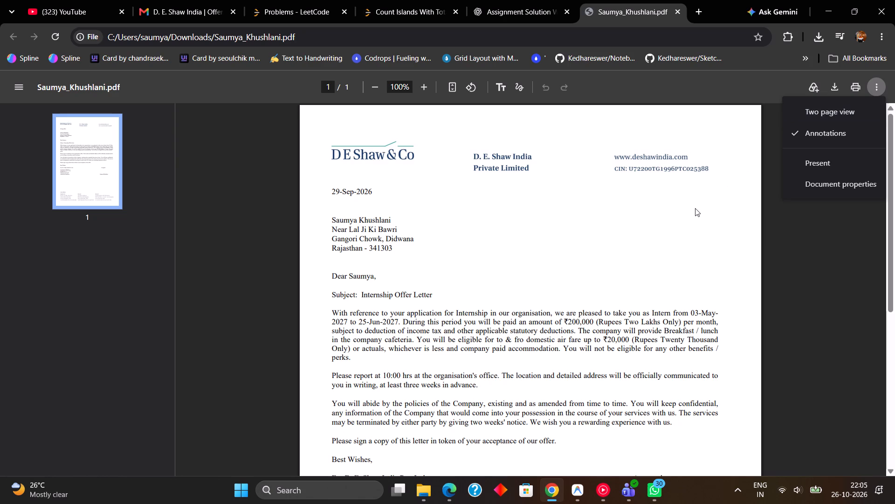
click(695, 208)
scroll(695, 208, down, 6)
Return to the GeeksforGeeks article in Edge and read the offline method through Step 5 on drawing, applying and placing the signature.
key(alt+Tab)
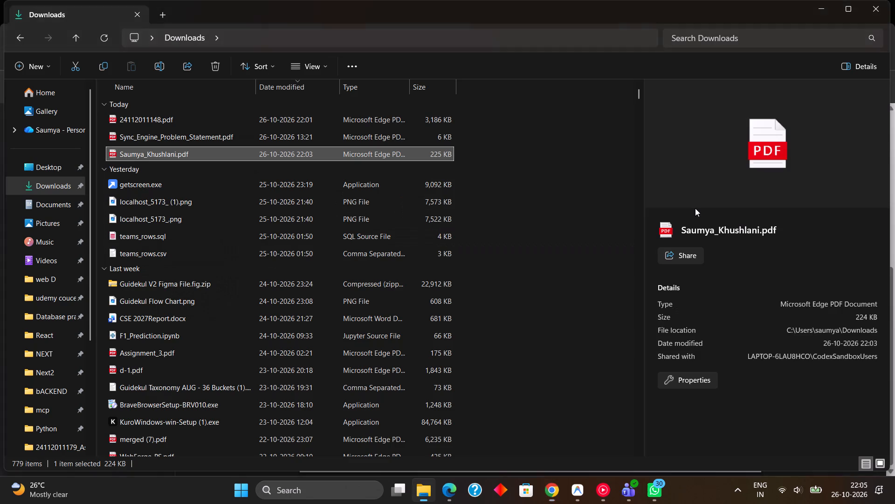
key(alt+Tab)
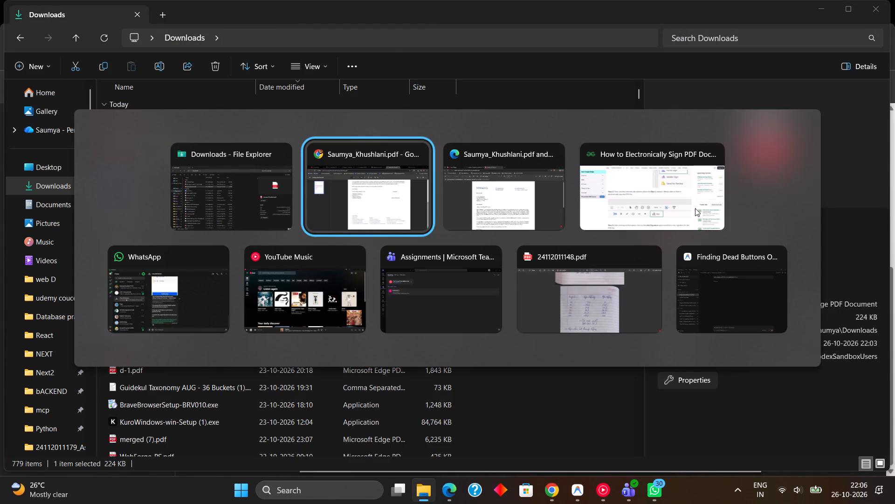
key(alt+Tab)
key(alt+Tab)
scroll(597, 224, up, 4)
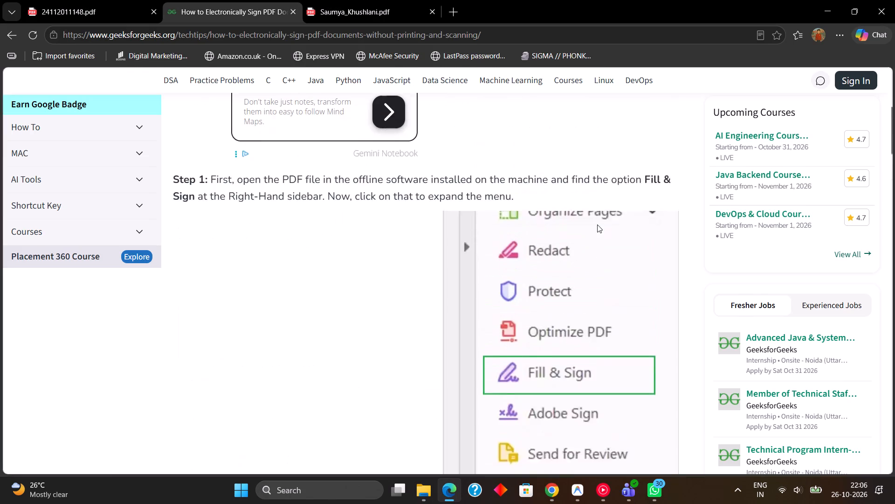
scroll(597, 224, up, 3)
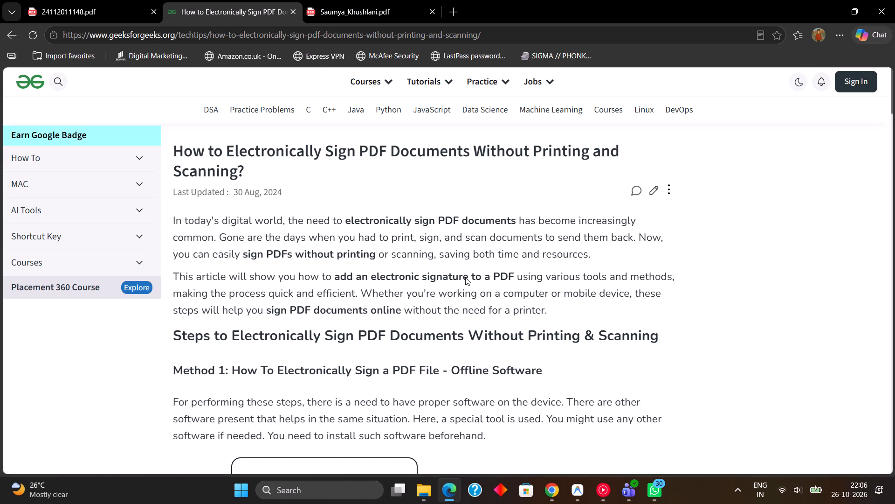
scroll(465, 277, down, 1)
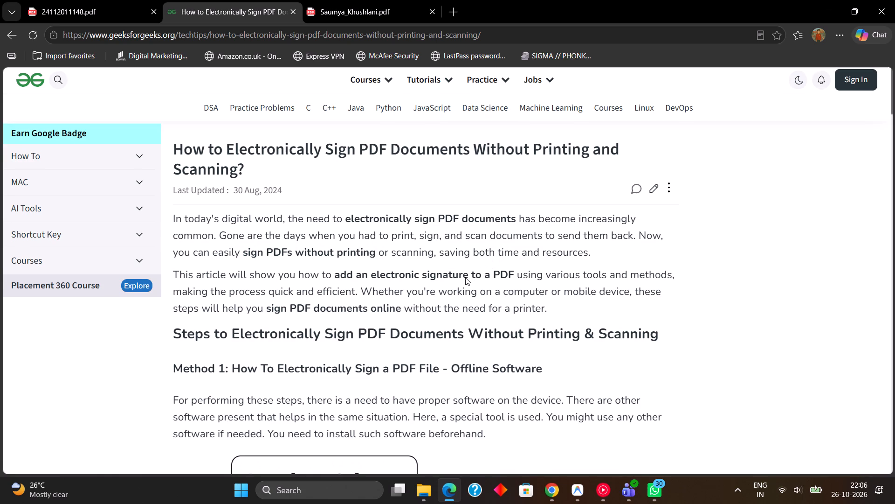
scroll(465, 277, down, 1)
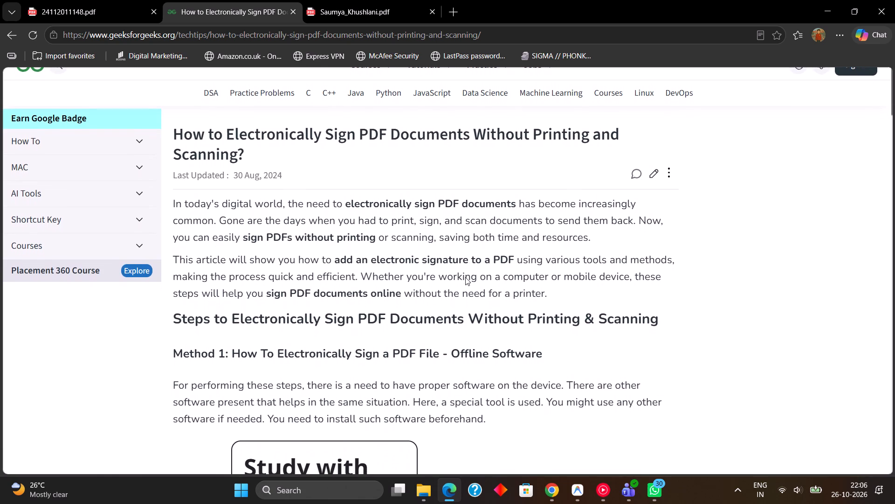
scroll(465, 277, down, 1)
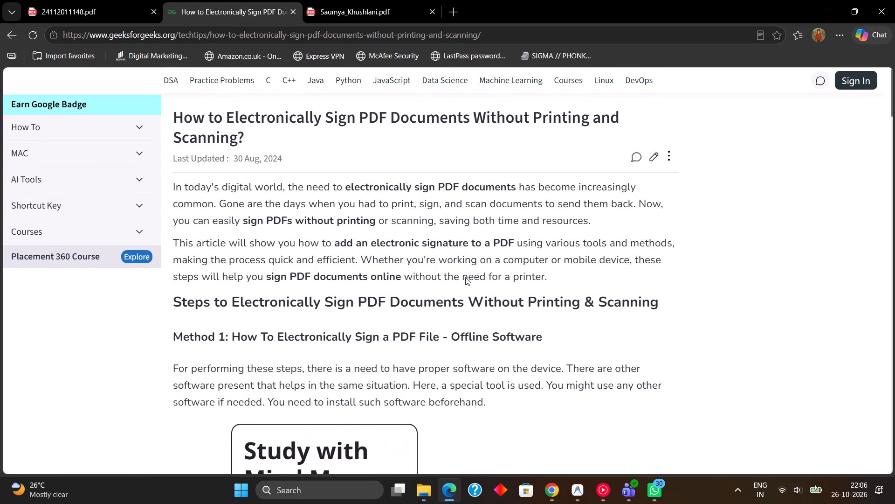
scroll(465, 277, down, 2)
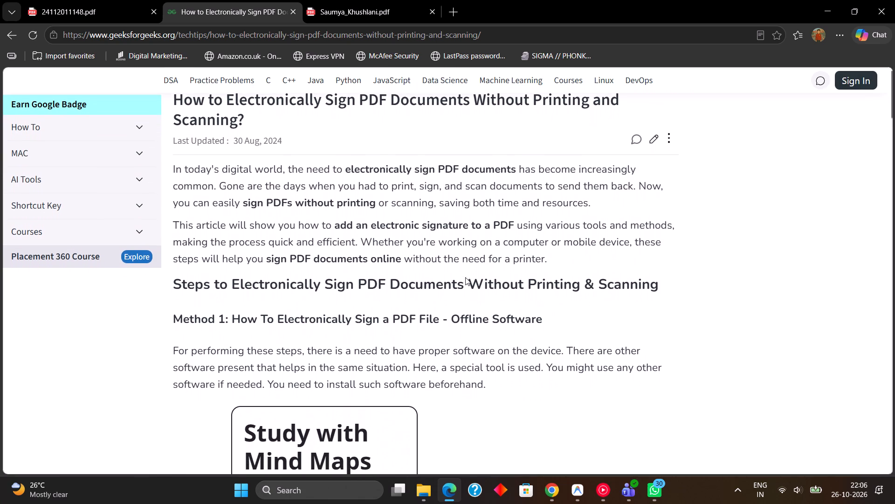
scroll(465, 277, down, 7)
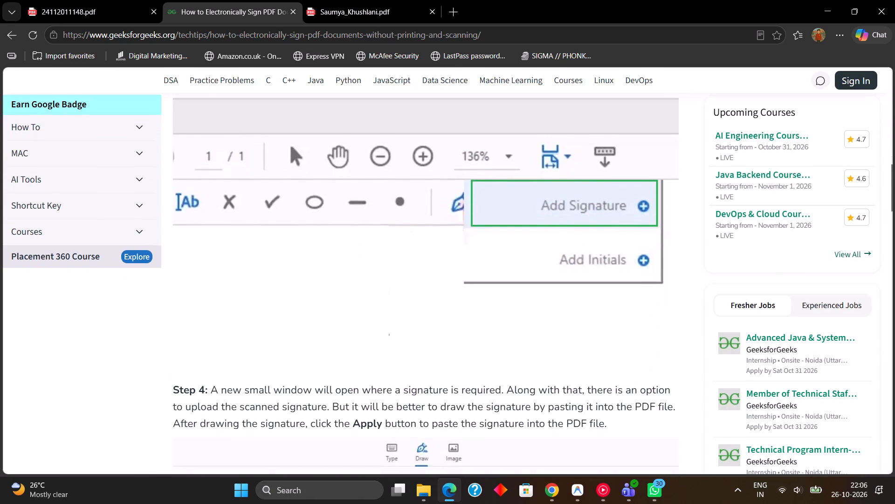
scroll(465, 277, down, 4)
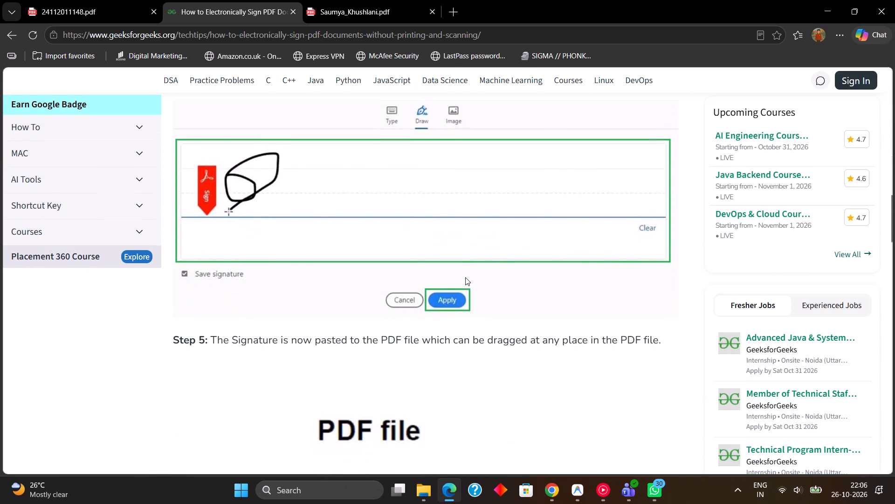
Read the rest of the article, covering Method 2 on signing a PDF with an online tool through to downloading the signed file.
scroll(465, 277, down, 1)
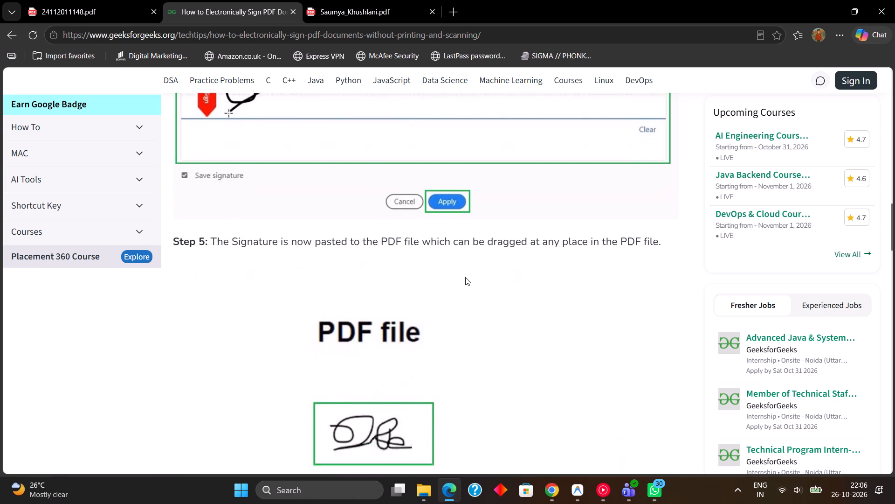
scroll(465, 277, down, 3)
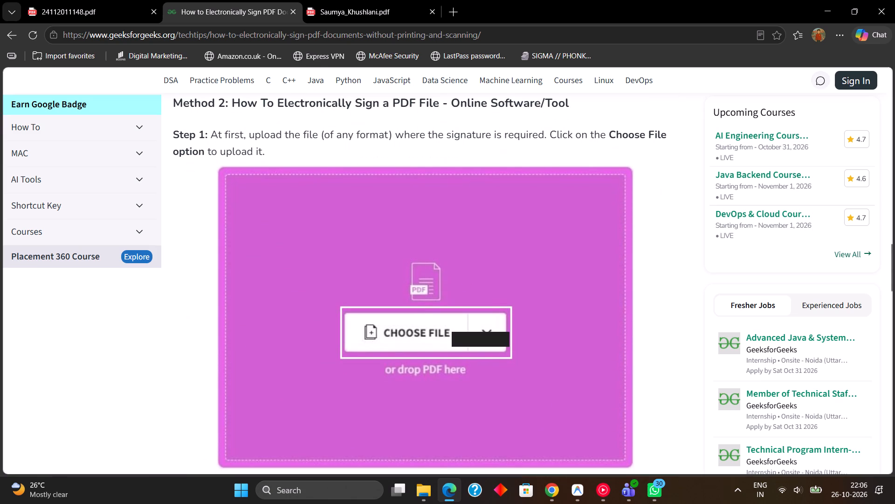
scroll(445, 329, up, 1)
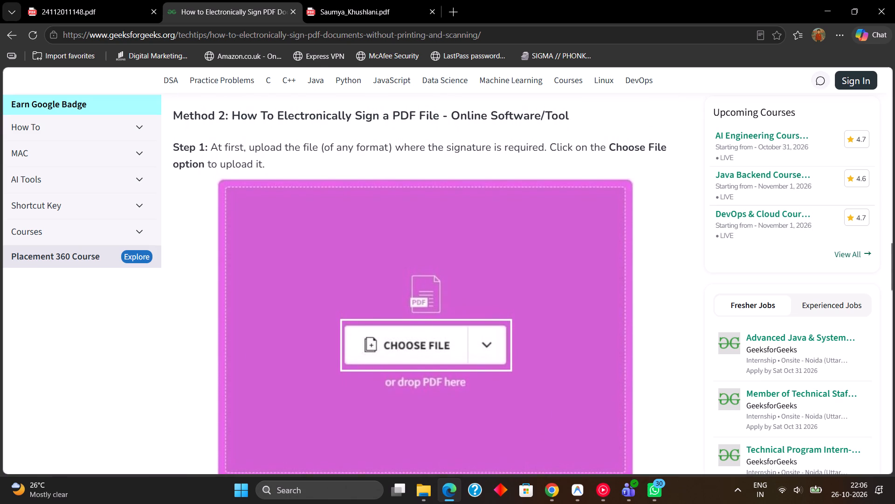
scroll(445, 329, up, 2)
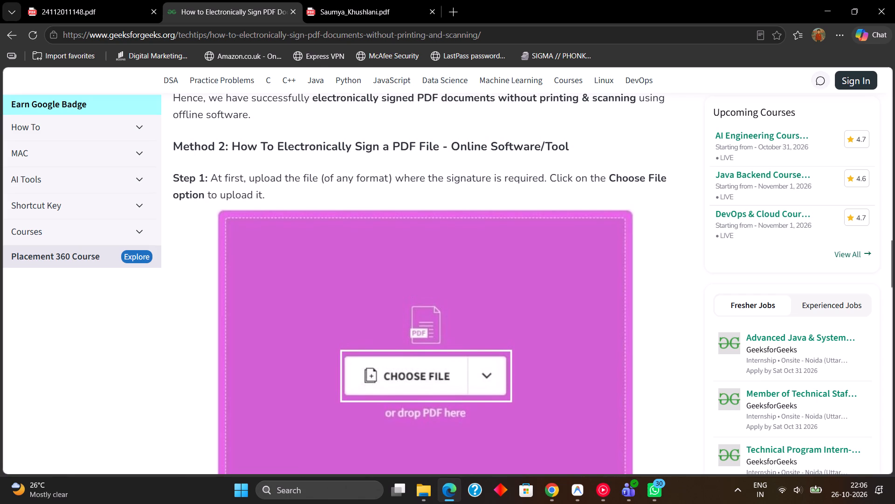
scroll(445, 329, up, 1)
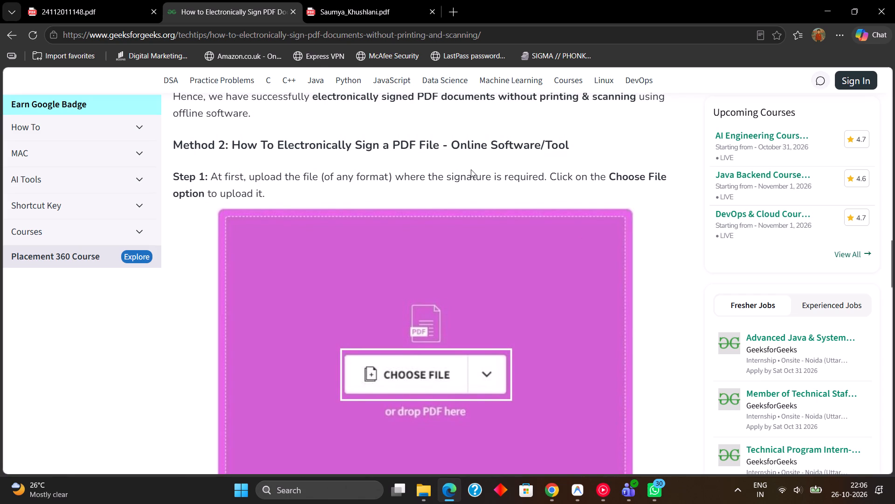
scroll(471, 169, down, 5)
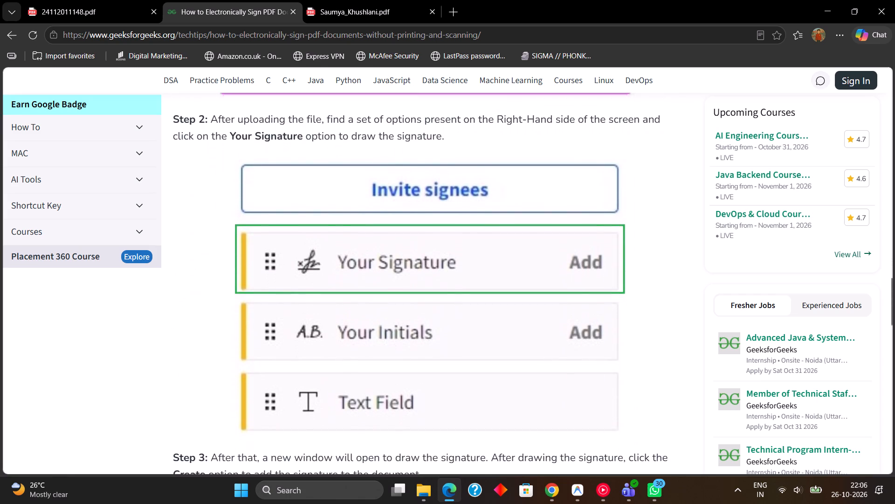
scroll(471, 169, up, 3)
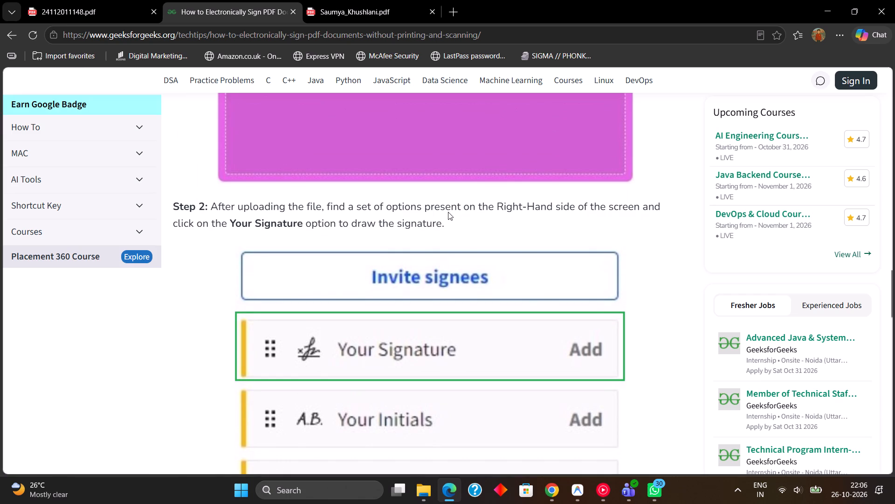
scroll(448, 212, down, 7)
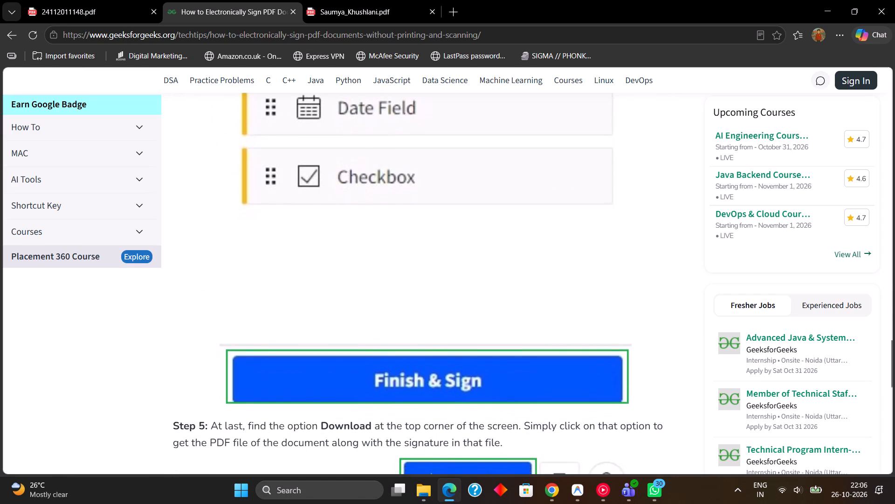
scroll(448, 212, down, 3)
Switch to Google Chrome, search for "e sign pdf" in a new tab and open iLovePDF's Sign PDF page.
key(alt+Tab)
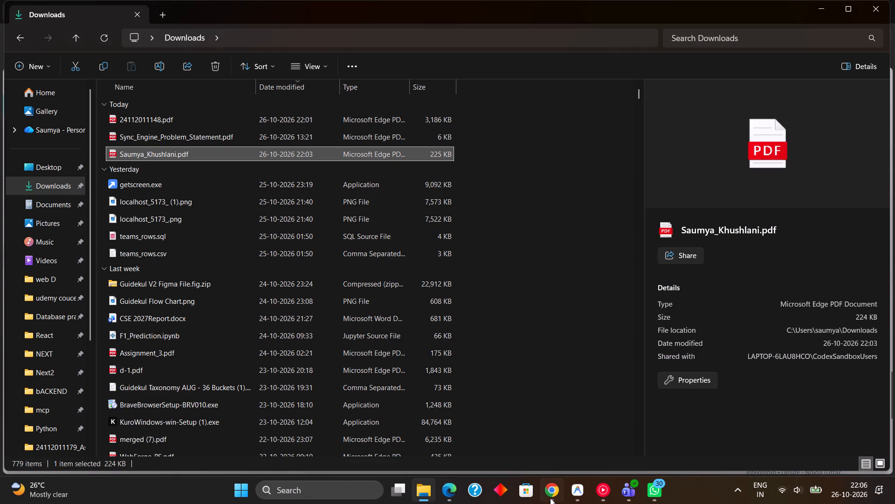
click(550, 498)
click(699, 10)
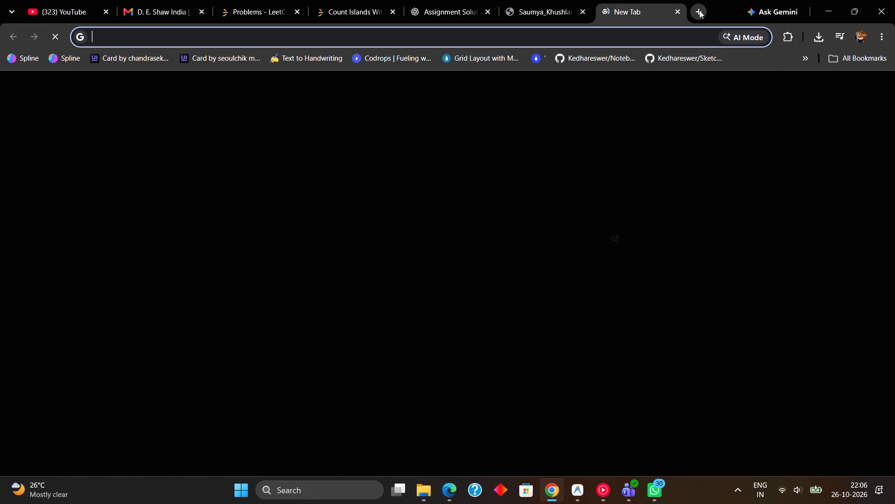
text(e s)
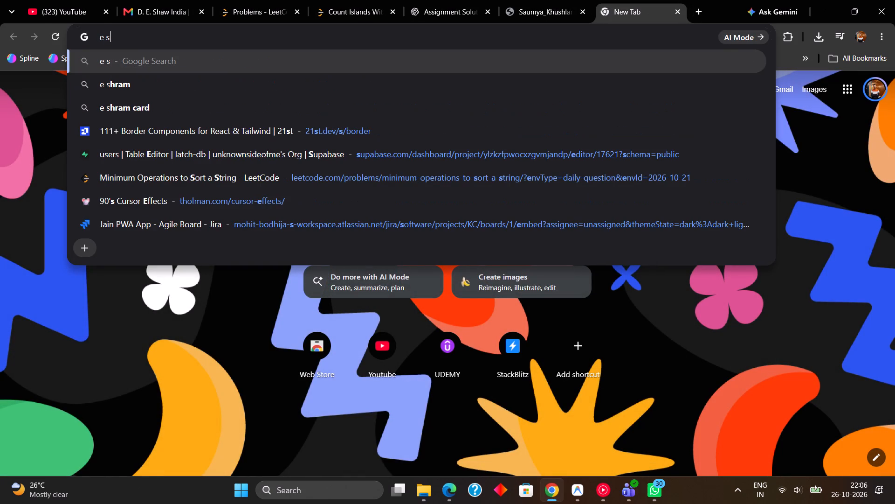
text(ign)
key(Down)
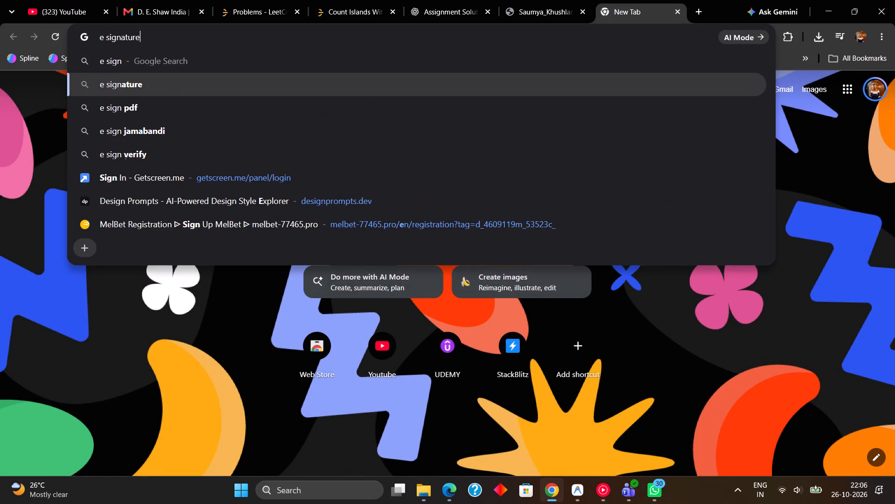
key(Down)
key(Return)
click(317, 207)
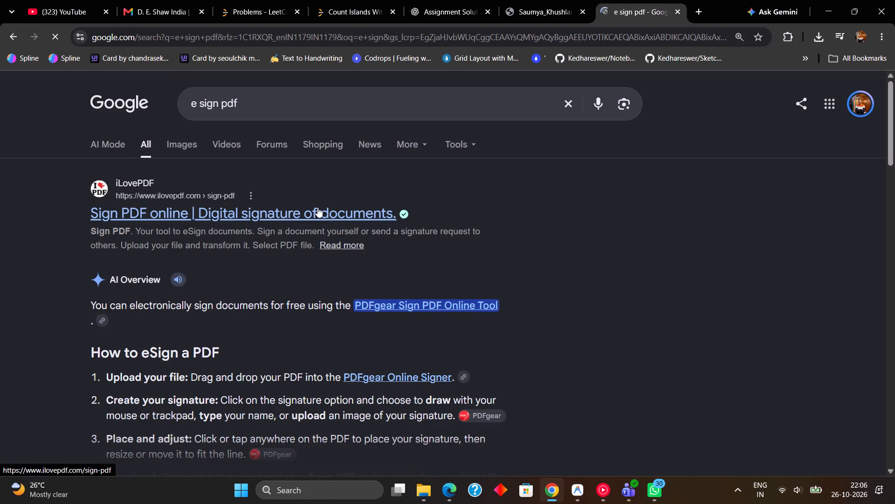
Upload the internship offer letter PDF from the Downloads folder and choose "Only me" as the signer.
click(421, 223)
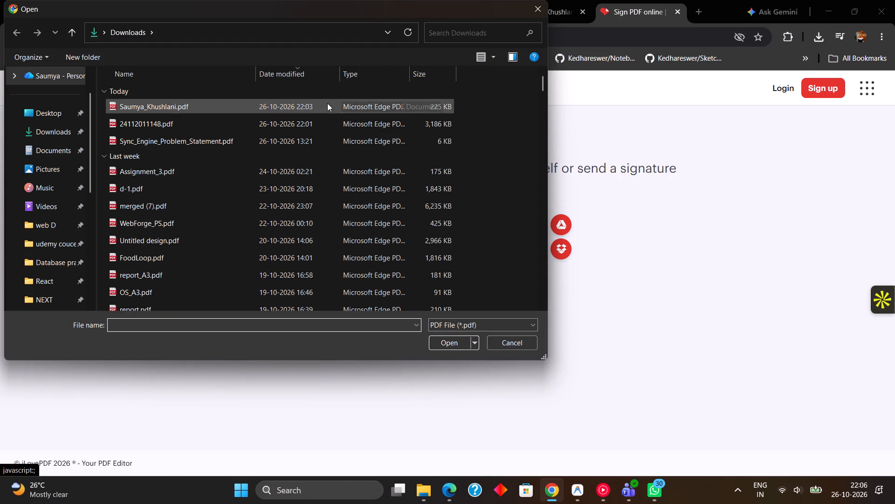
double_click(327, 103)
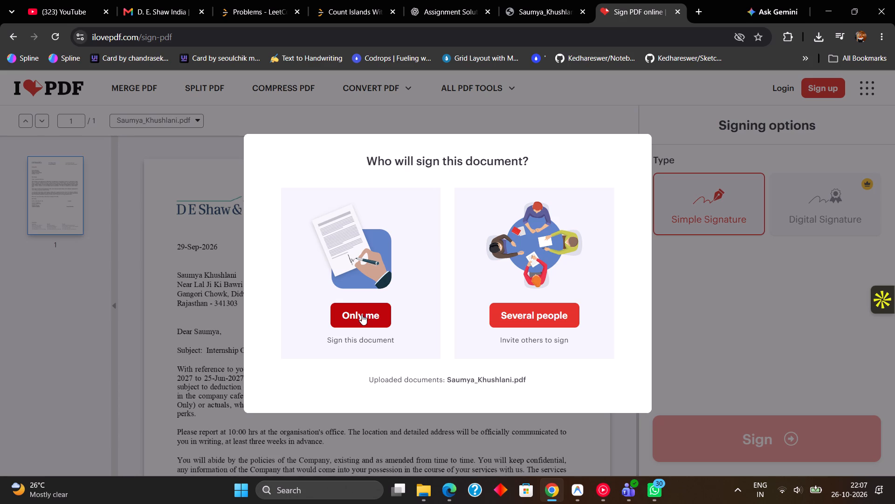
click(525, 315)
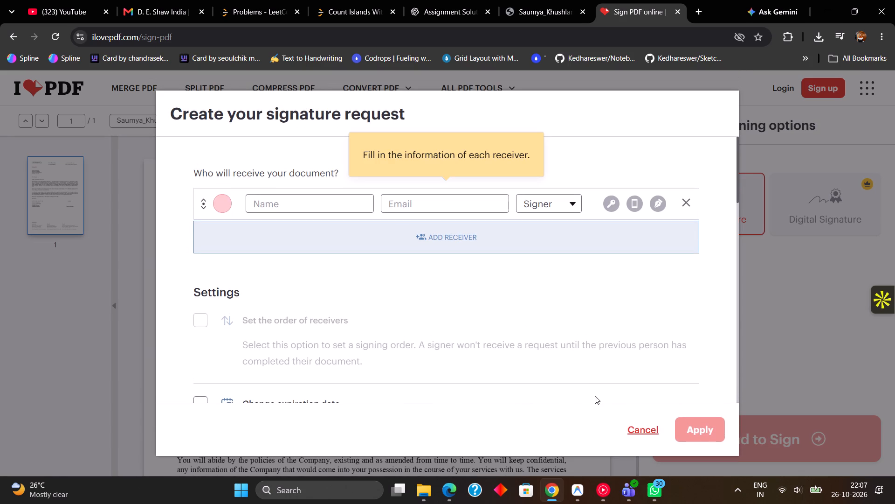
click(633, 424)
click(349, 314)
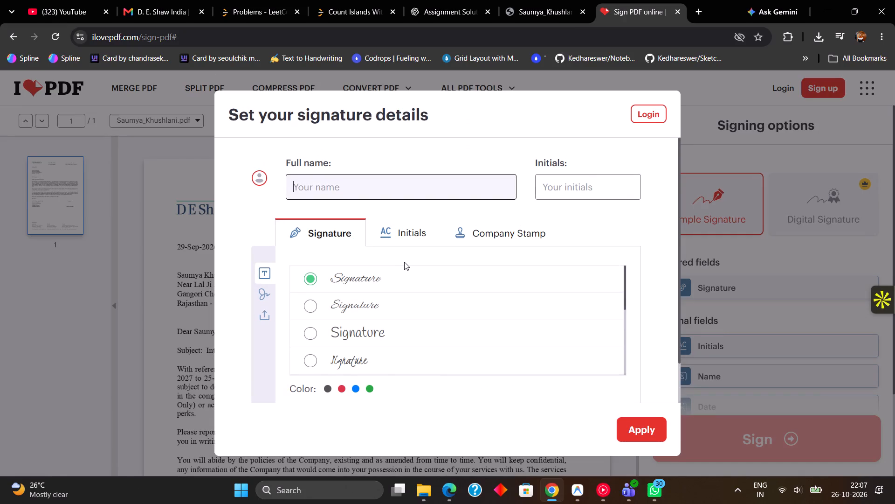
Fill in the signer's full name in the signature details using the saved autofill entry.
text(Saum)
key(Down)
key(Down)
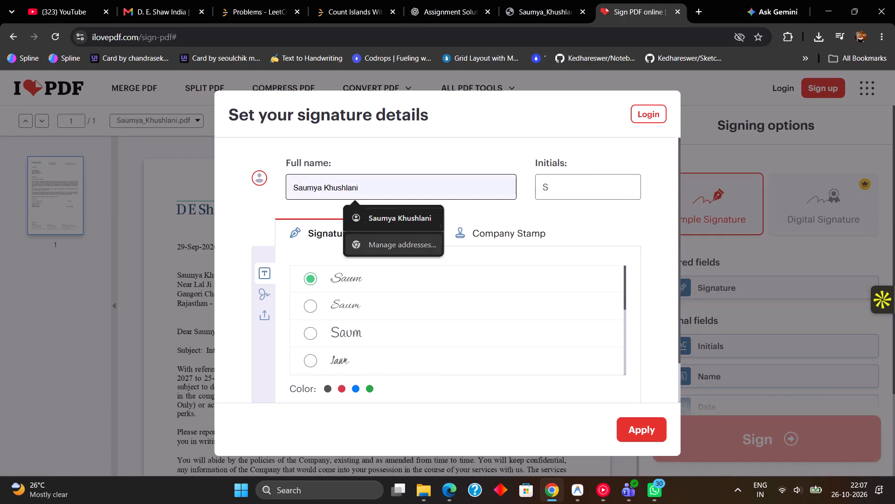
key(Return)
click(565, 2)
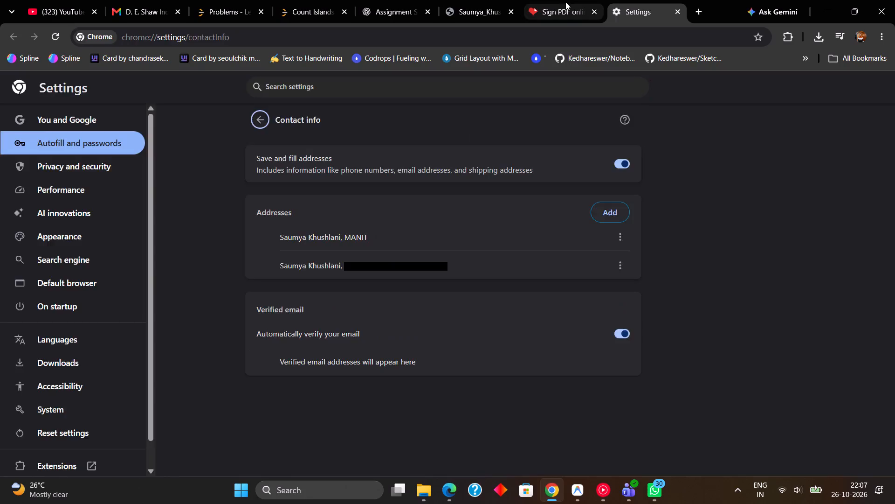
click(368, 189)
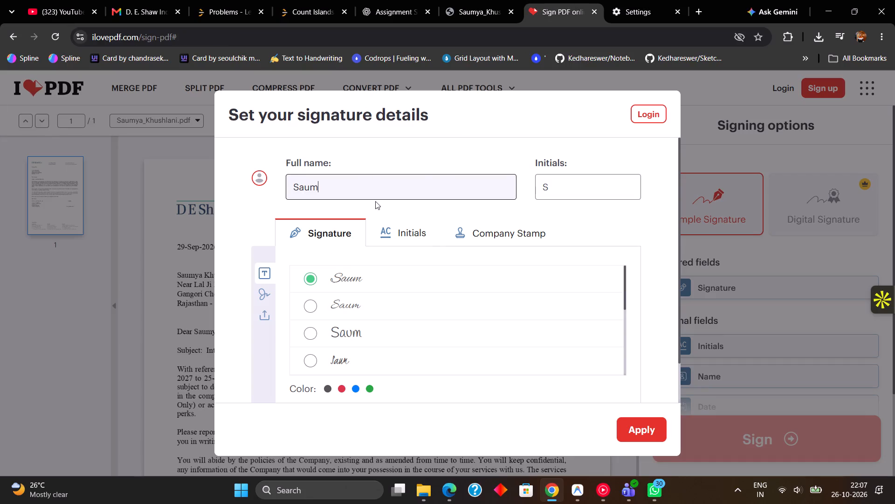
click(389, 218)
Switch the signature to freehand drawing, draw an S with a trailing underline stroke, and apply the signature details.
scroll(438, 303, down, 4)
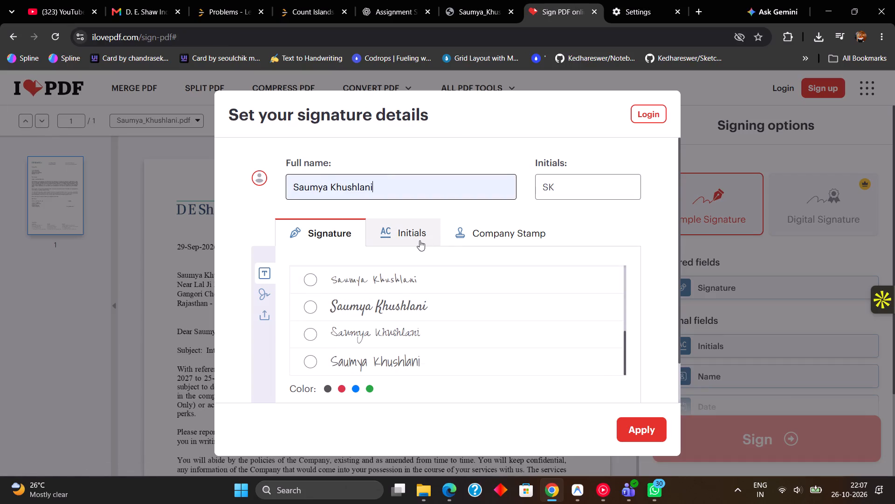
click(420, 240)
click(342, 236)
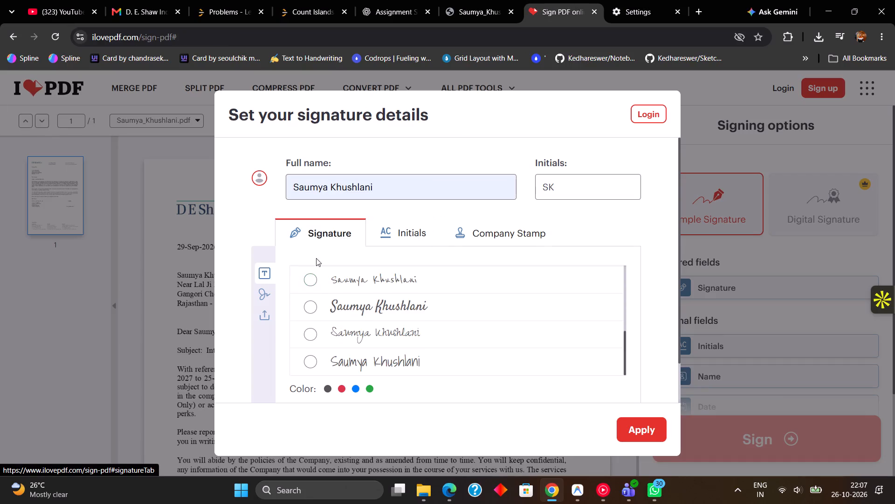
click(266, 300)
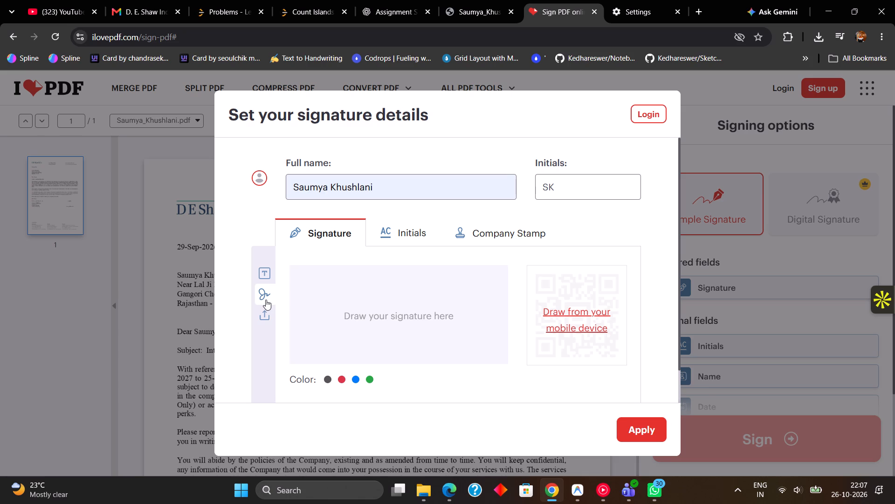
right_drag(436, 432, 453, 425)
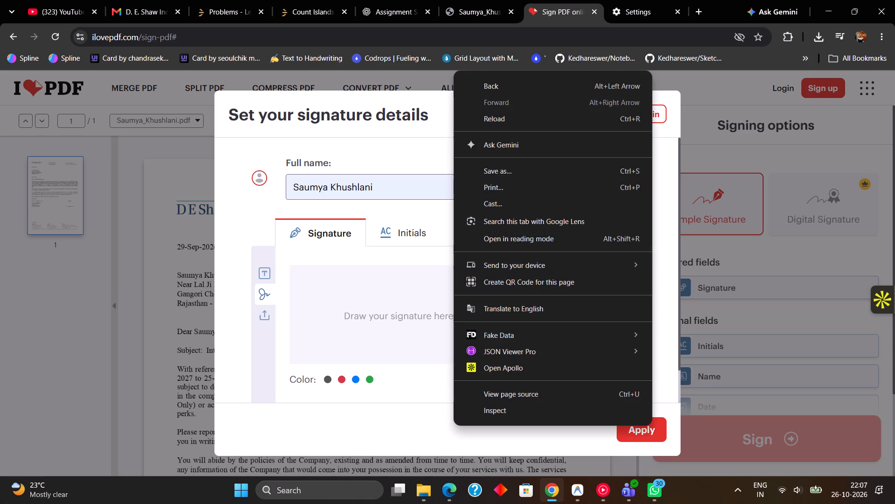
click(361, 339)
drag(340, 327, 353, 300)
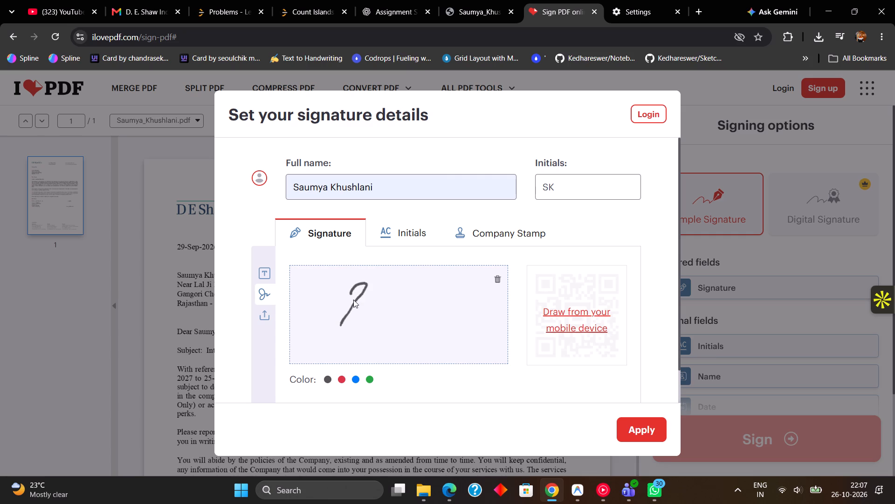
drag(353, 300, 357, 317)
drag(357, 317, 392, 311)
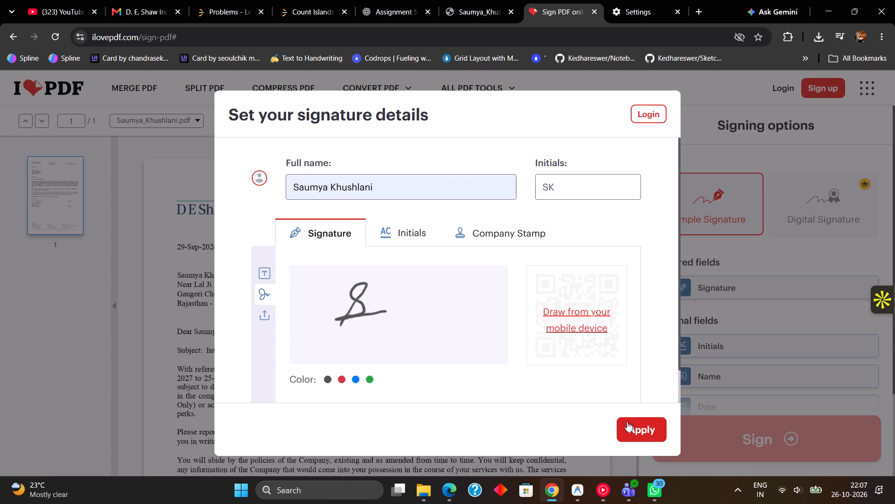
click(632, 421)
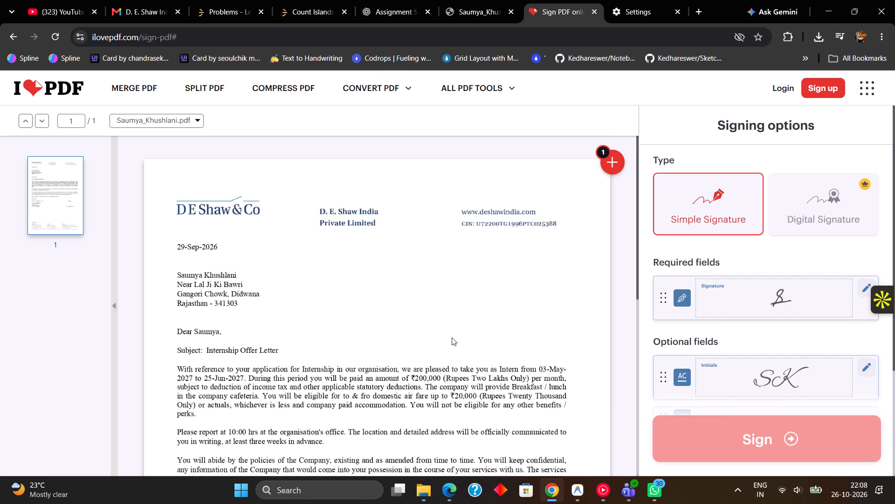
Place the drawn signature on the offer letter between "Accepted" and the signer's printed name.
scroll(452, 326, down, 5)
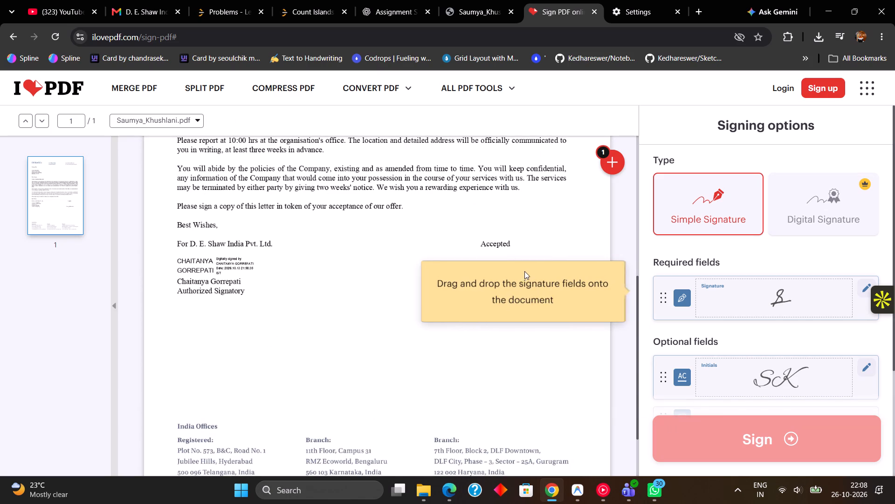
drag(778, 308, 466, 271)
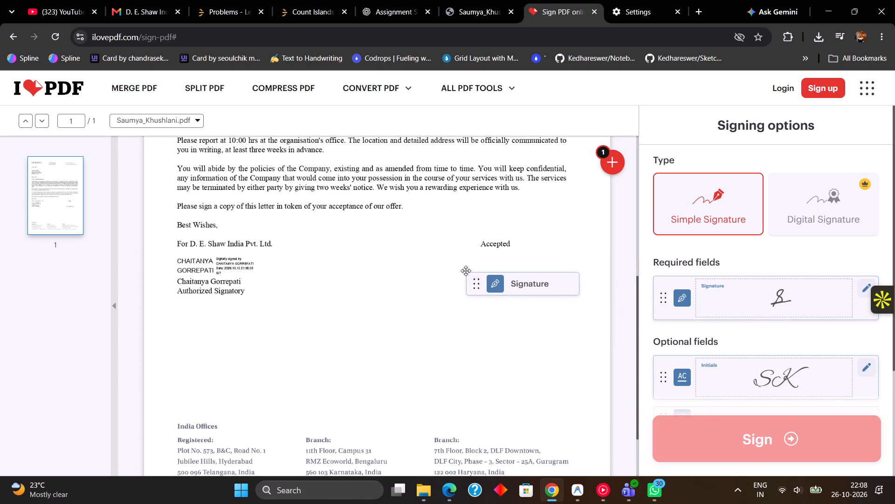
drag(466, 271, 455, 255)
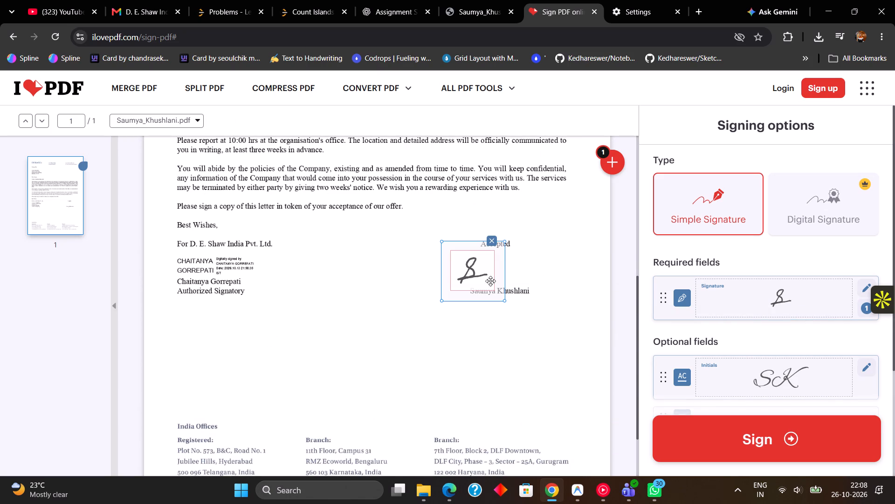
drag(481, 277, 506, 274)
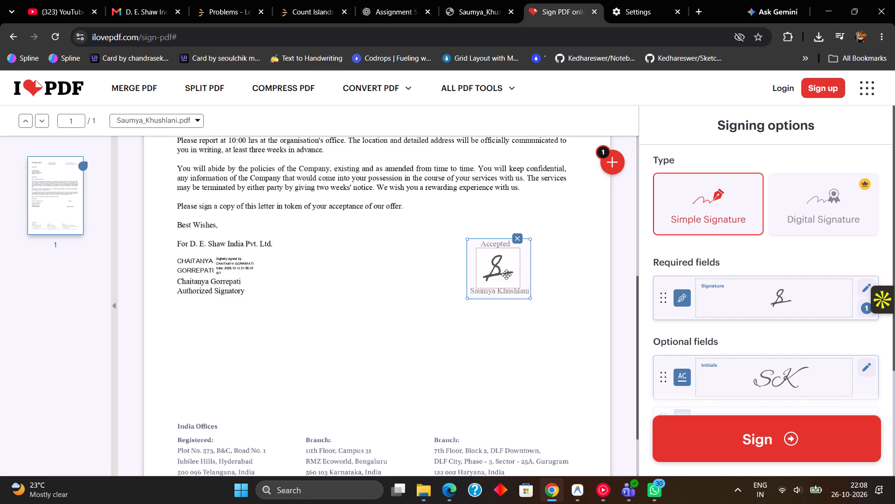
click(569, 348)
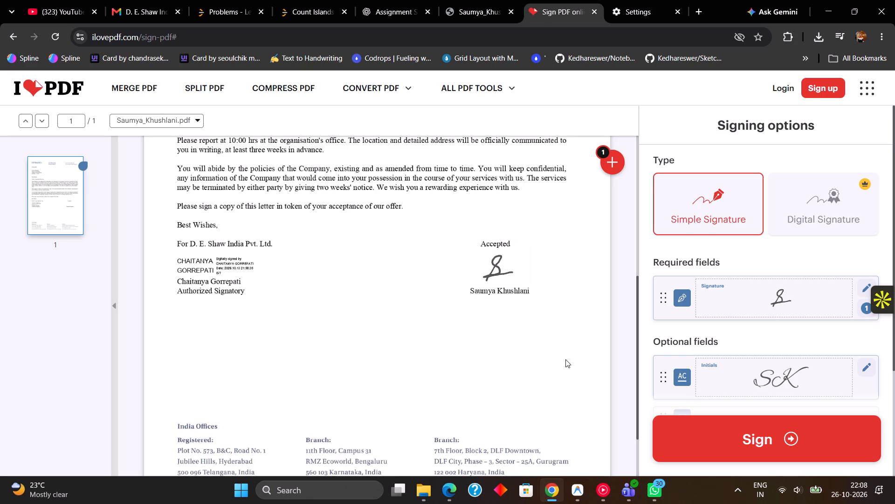
Sign the offer letter and download the signed PDF.
click(744, 444)
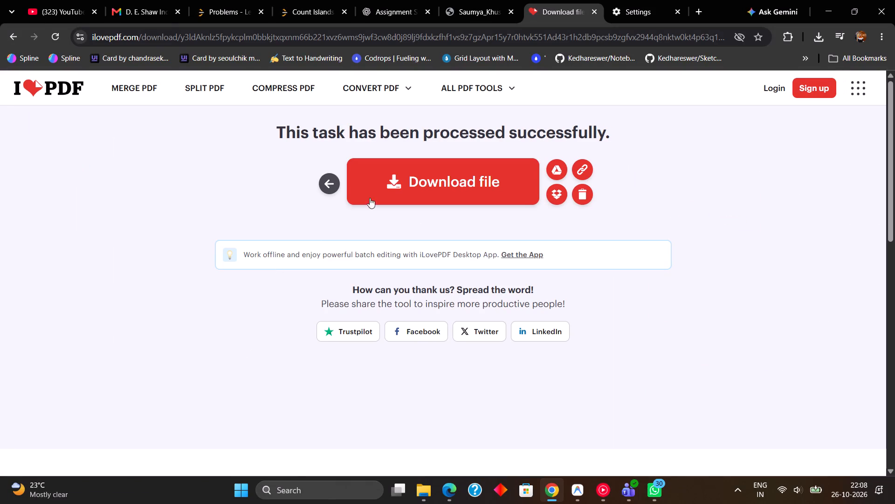
click(423, 176)
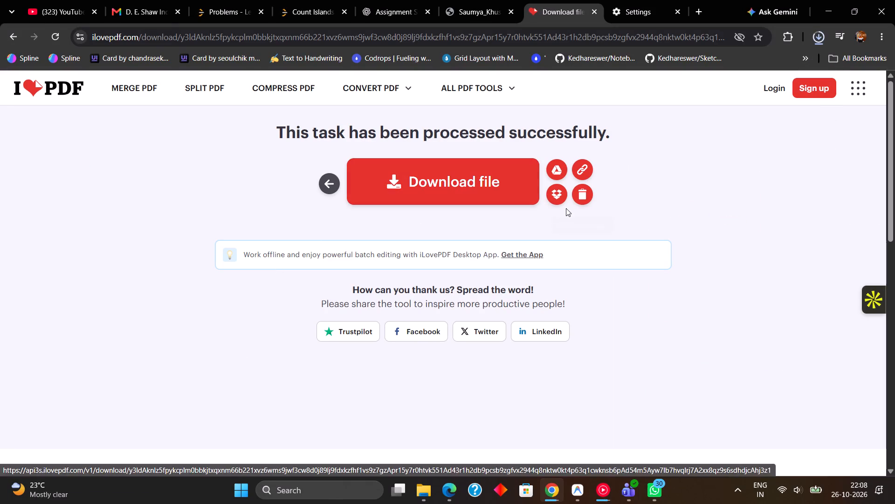
View the downloaded signed offer letter PDF in the browser and close it.
click(748, 70)
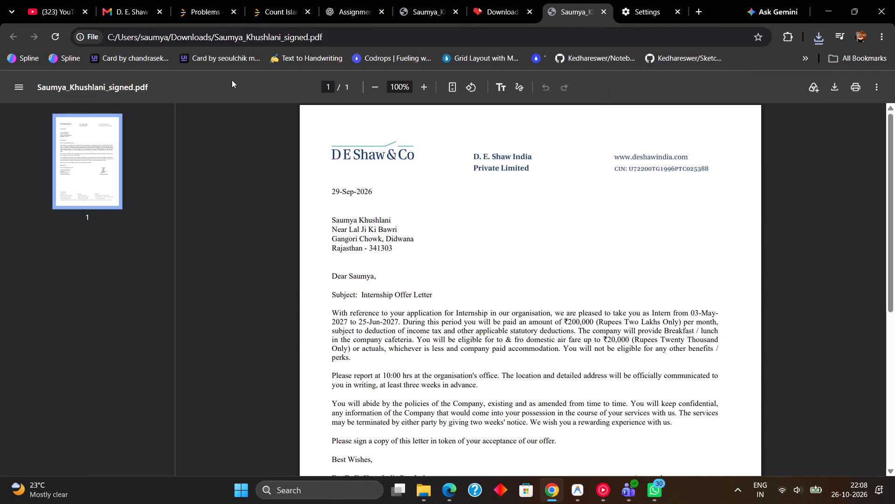
click(601, 10)
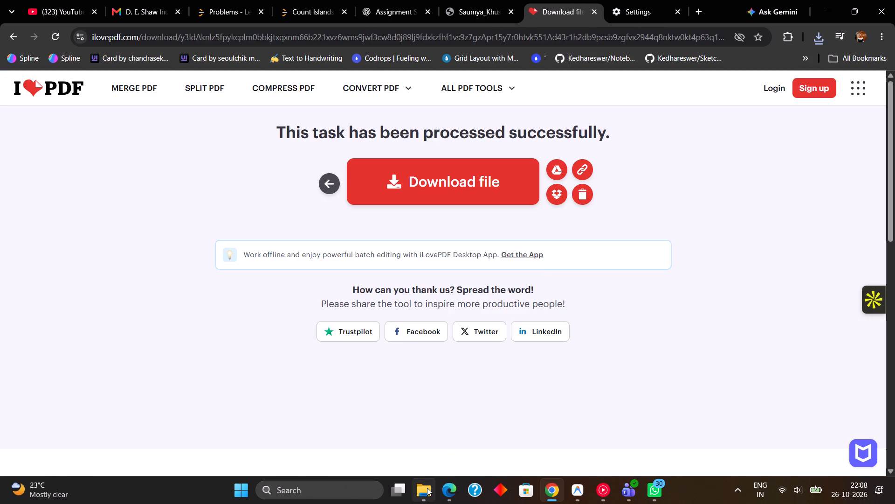
Open the signed offer letter from the Downloads folder, inspect its digital signature details, and close the document.
click(427, 488)
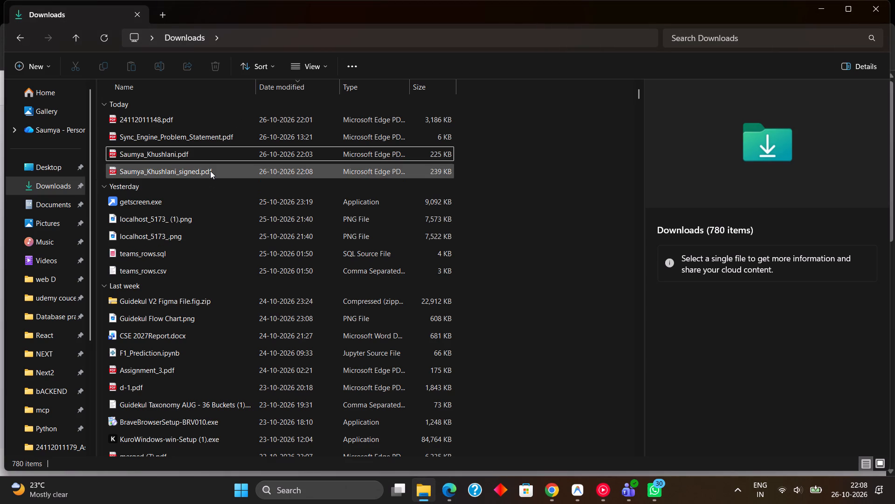
double_click(210, 170)
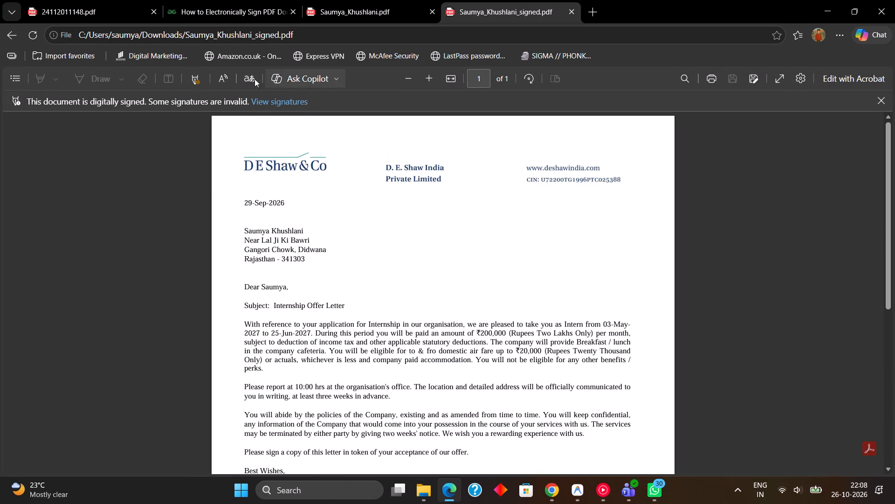
click(193, 79)
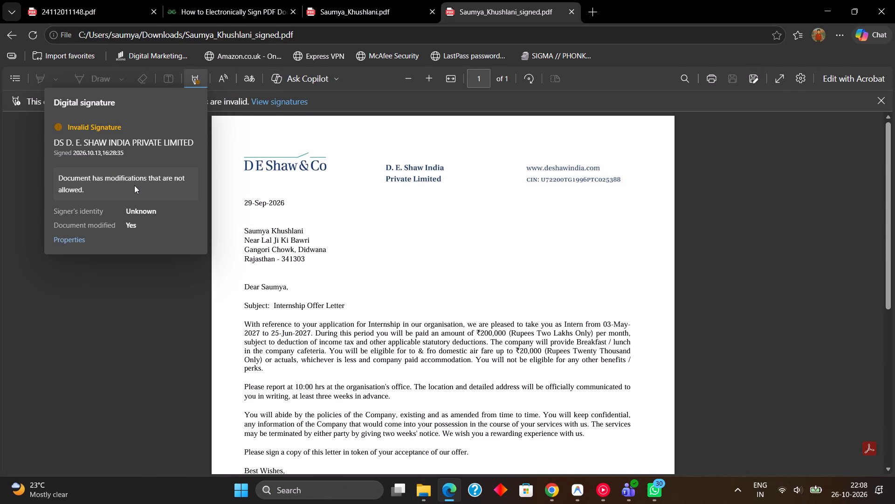
scroll(134, 185, down, 4)
click(573, 10)
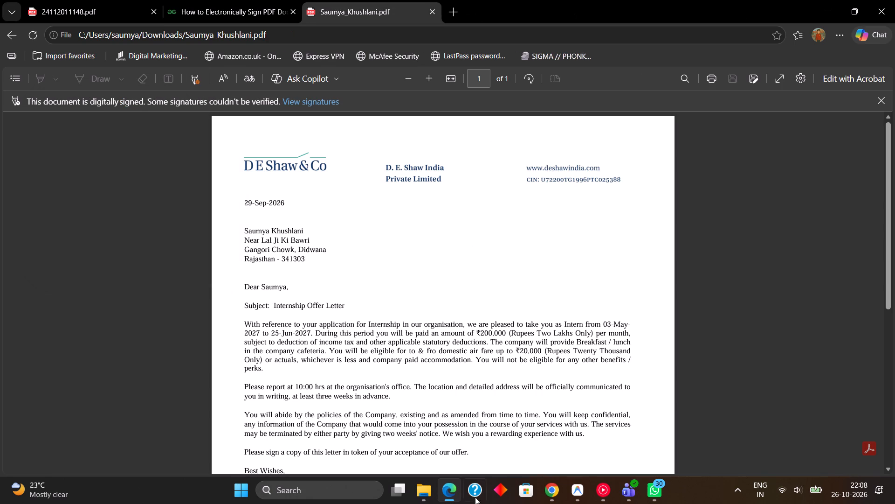
Switch to Chrome, return to the "e sign pdf" search results, and look at Sejda's Fill & Sign PDF page.
click(550, 497)
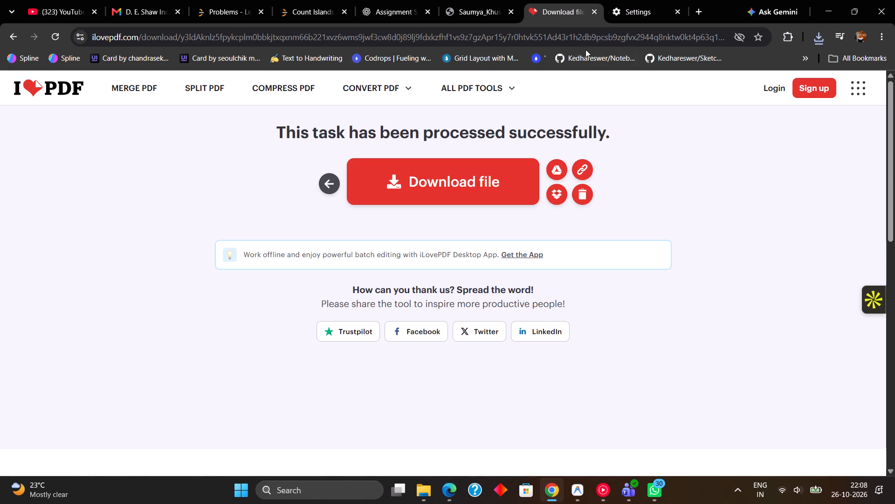
click(7, 41)
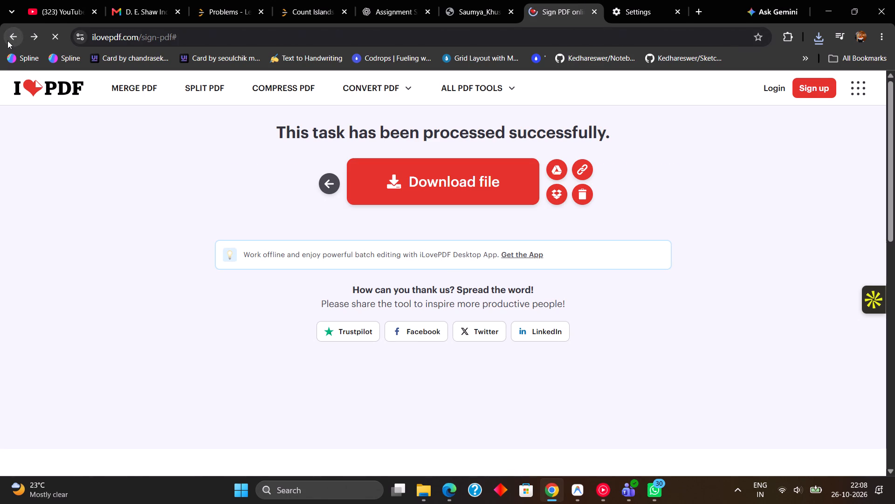
click(7, 41)
click(7, 41)
scroll(128, 273, down, 4)
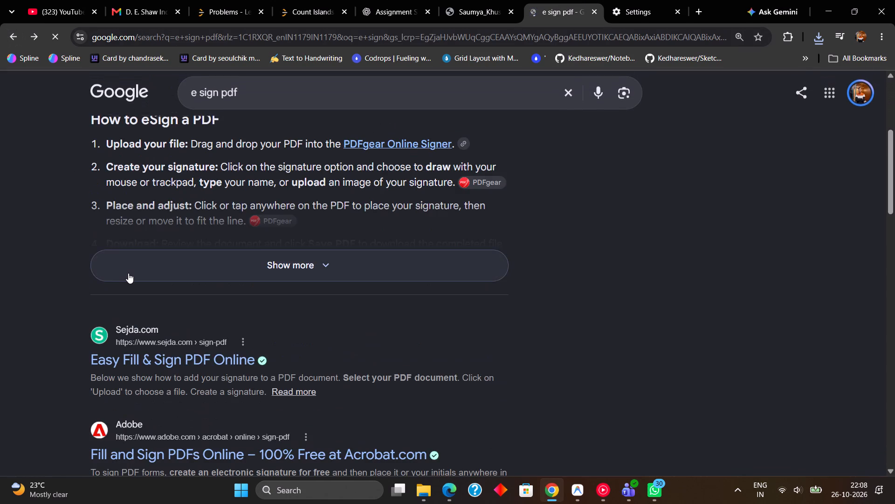
scroll(129, 273, down, 2)
click(158, 244)
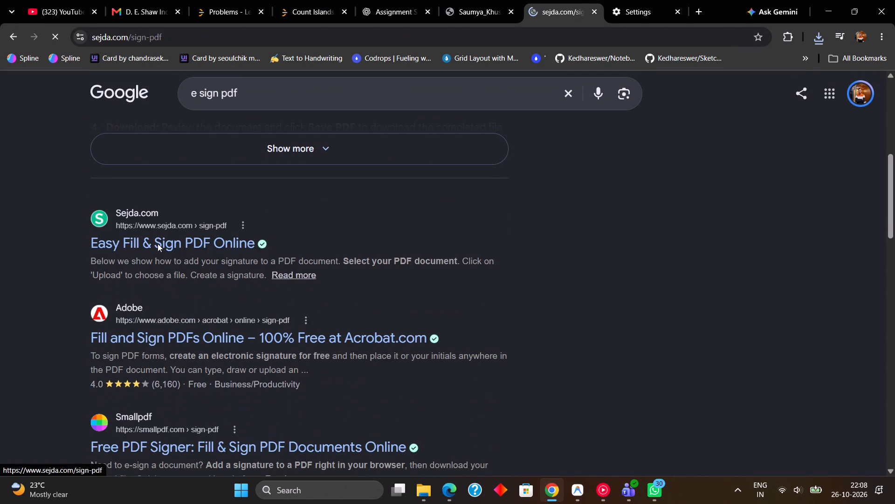
click(15, 29)
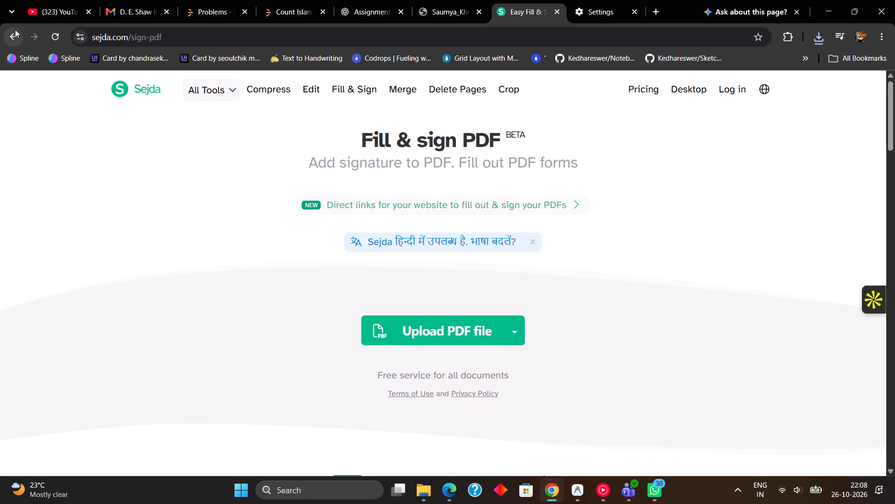
Open Adobe Acrobat's online Fill and Sign tool from the search results.
scroll(156, 299, down, 1)
click(175, 277)
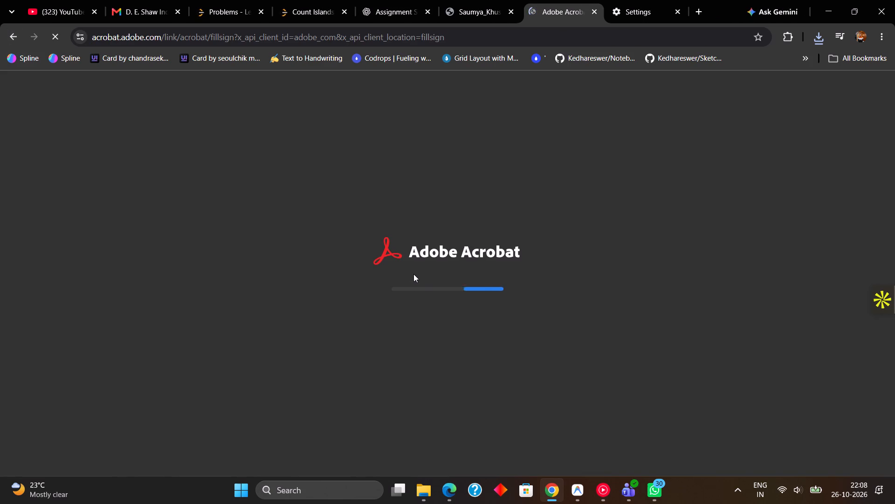
Switch to Microsoft Edge and check the Edit with Acrobat options for the original offer letter, declining the free trial.
click(454, 493)
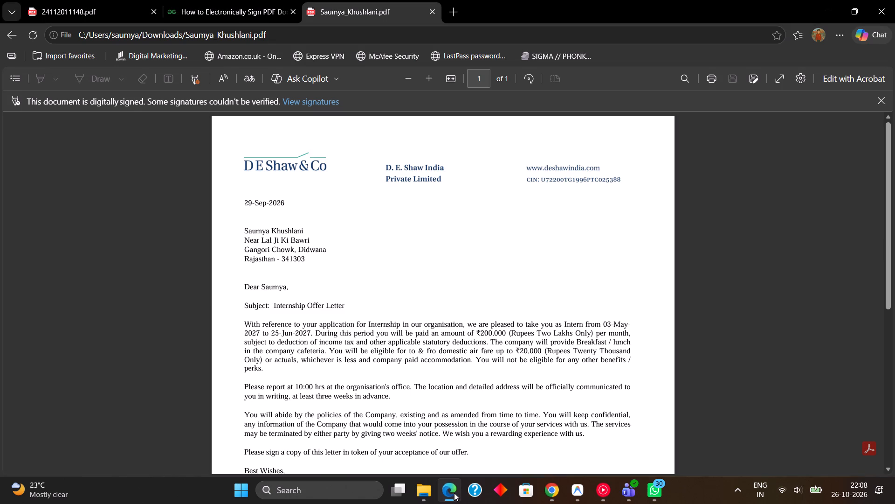
click(870, 79)
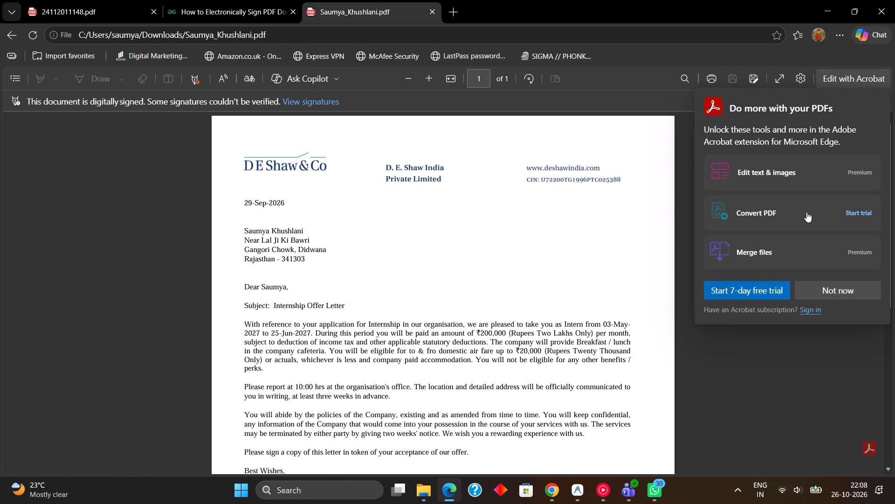
click(814, 289)
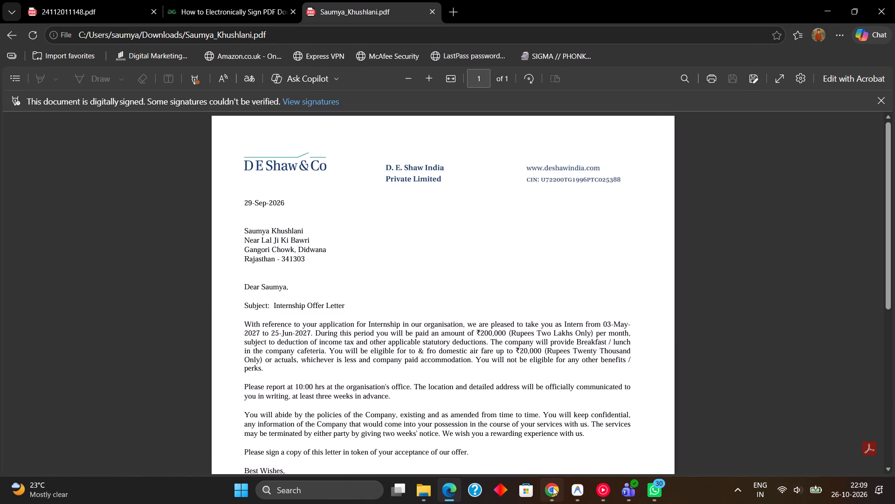
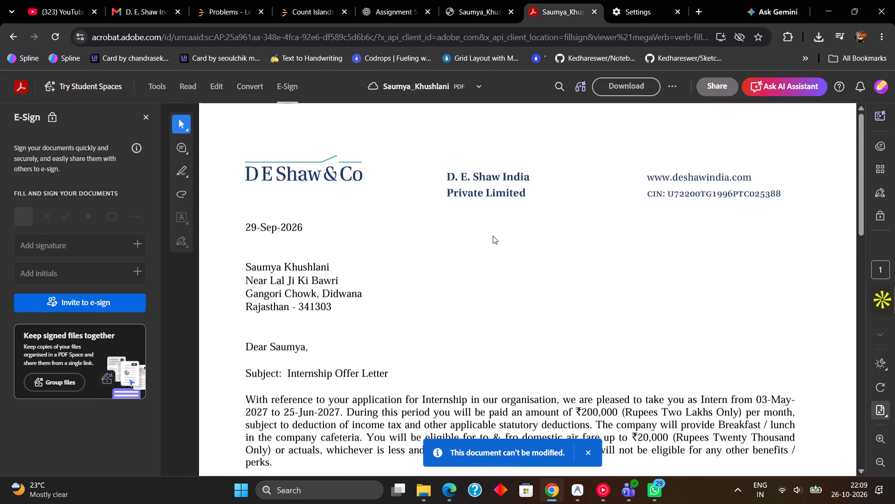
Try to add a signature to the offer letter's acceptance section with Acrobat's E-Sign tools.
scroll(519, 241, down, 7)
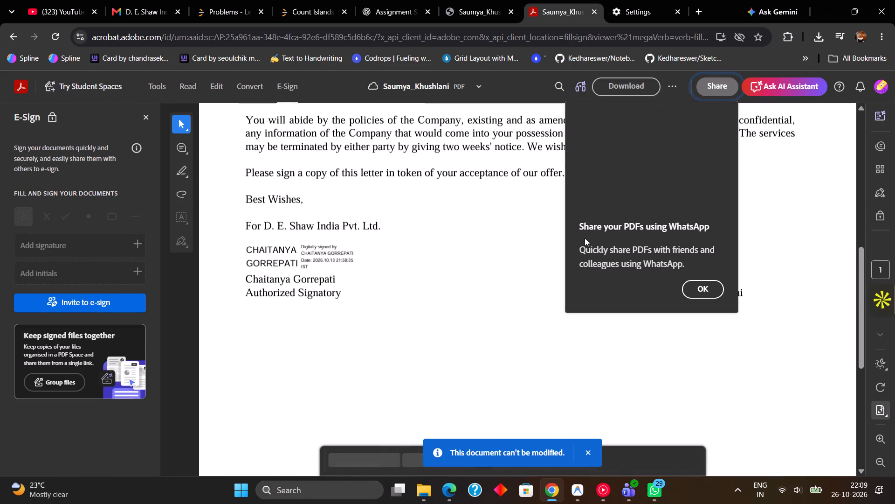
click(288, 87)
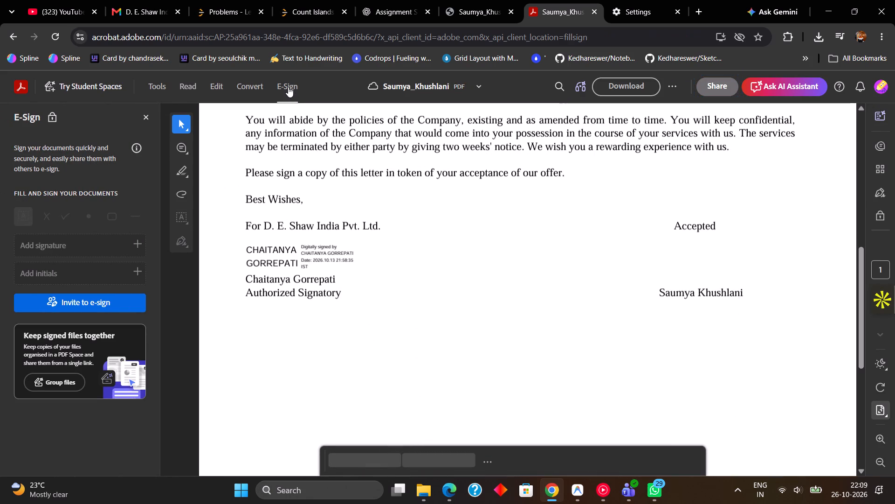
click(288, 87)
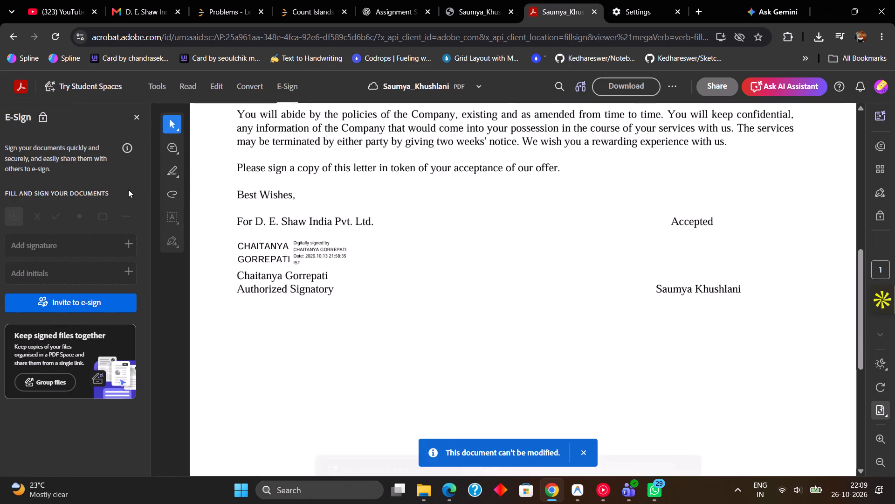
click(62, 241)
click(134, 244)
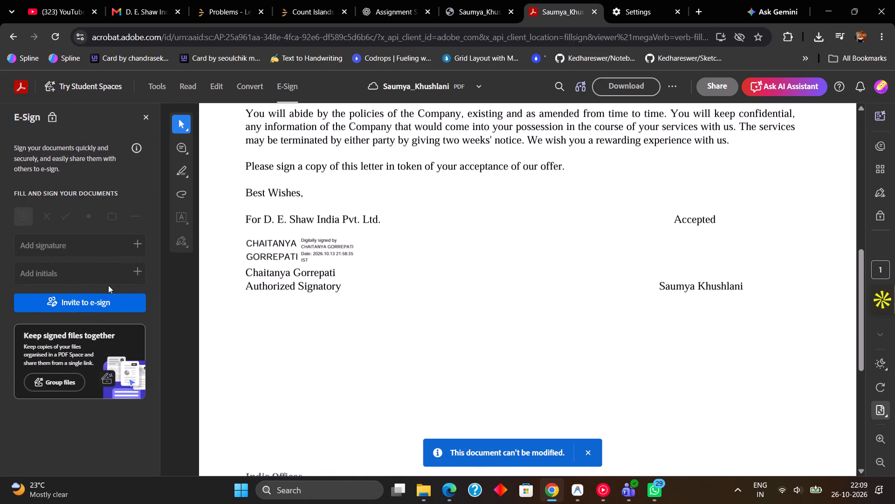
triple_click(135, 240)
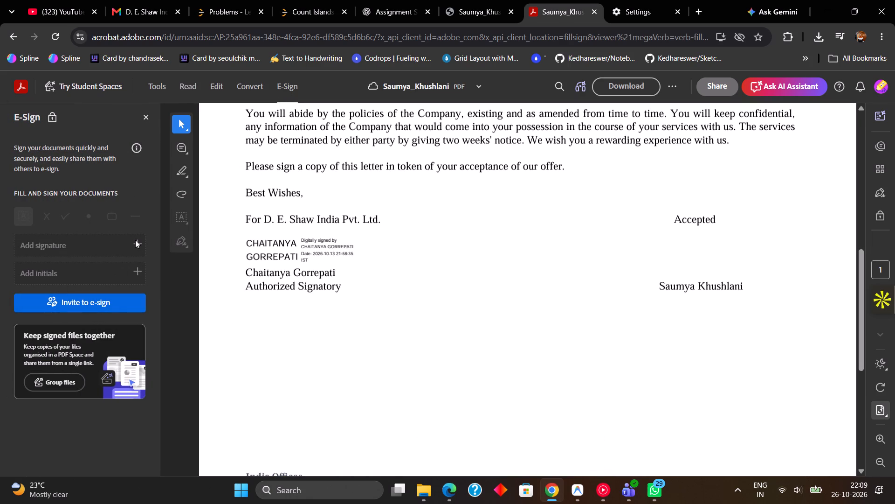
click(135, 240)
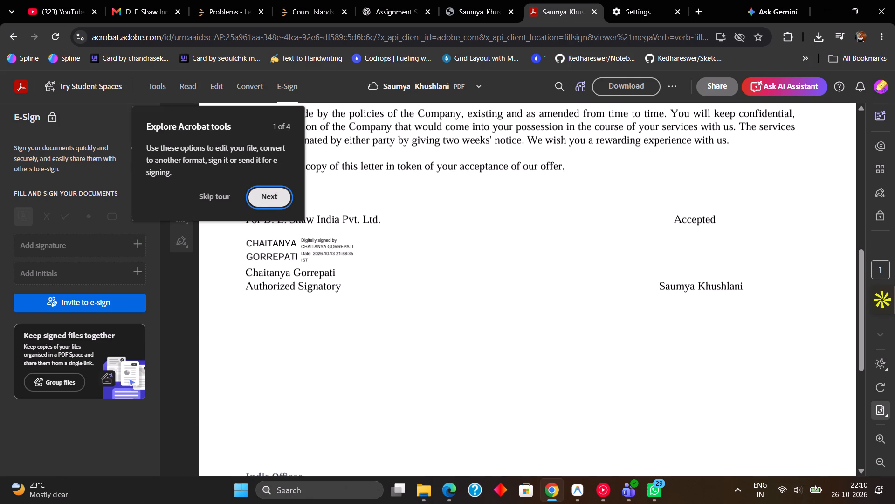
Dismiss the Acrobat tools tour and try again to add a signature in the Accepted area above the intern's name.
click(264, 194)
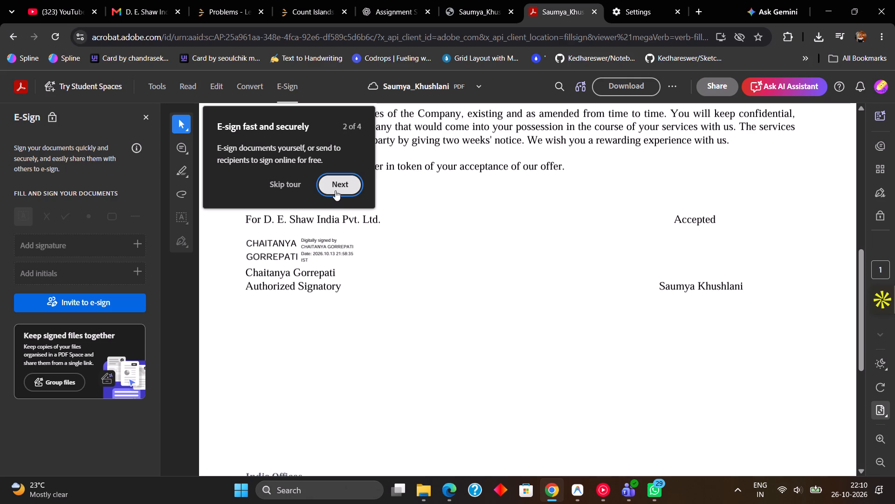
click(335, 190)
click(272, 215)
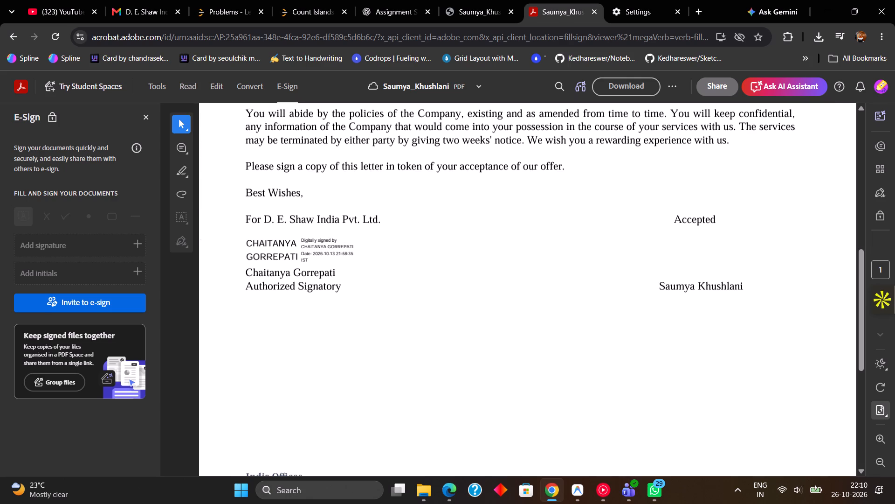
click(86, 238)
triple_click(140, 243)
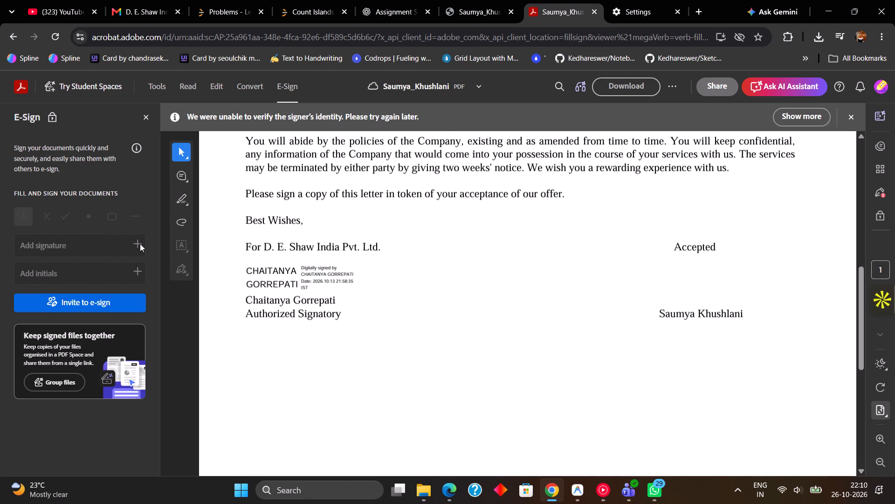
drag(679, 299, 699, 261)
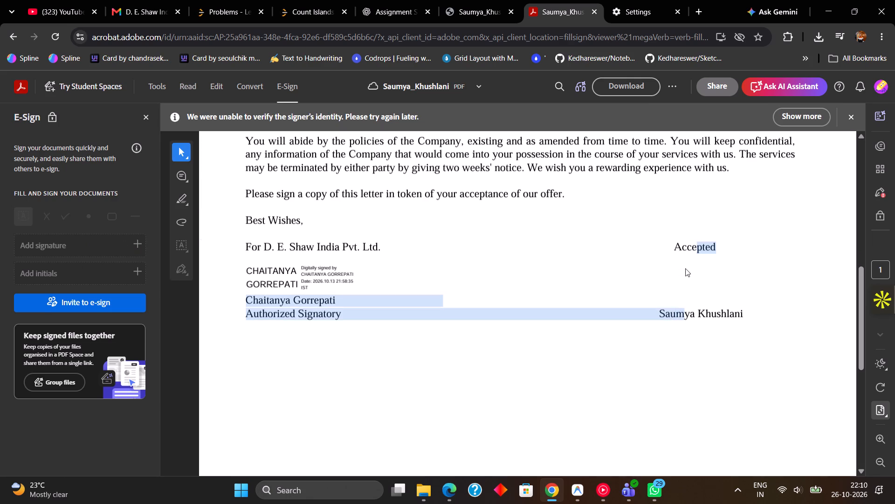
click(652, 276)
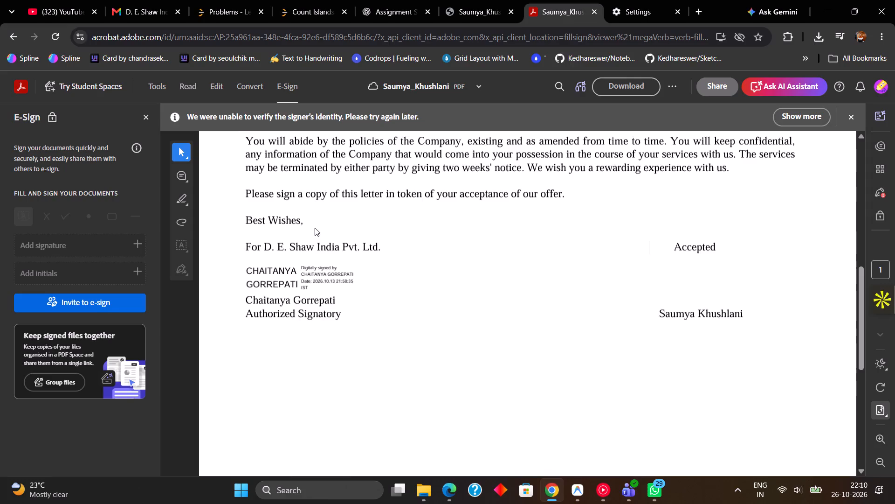
scroll(315, 228, up, 12)
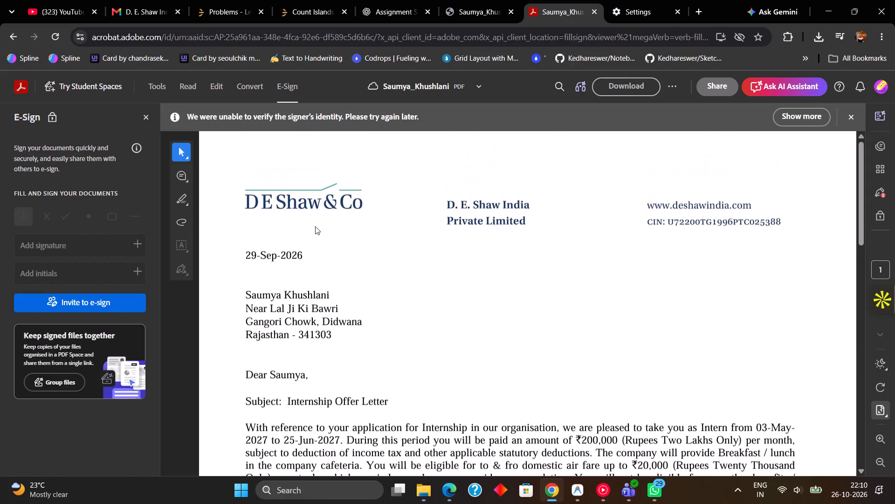
click(803, 120)
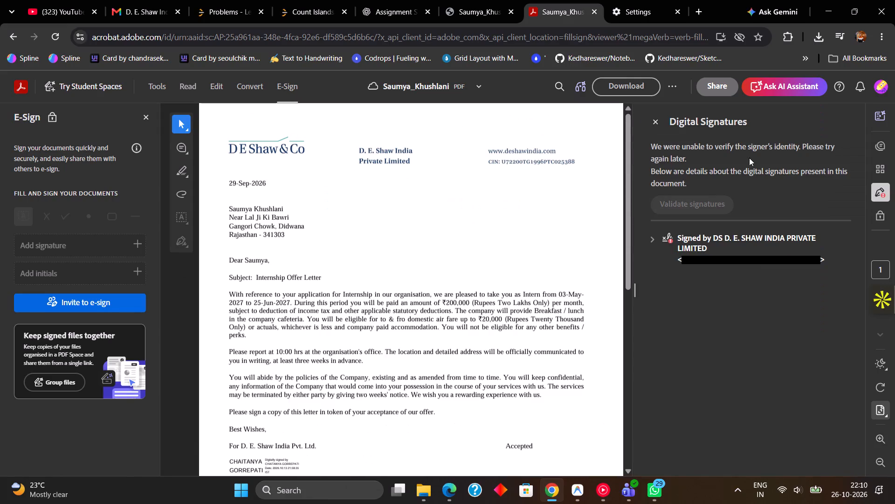
double_click(710, 199)
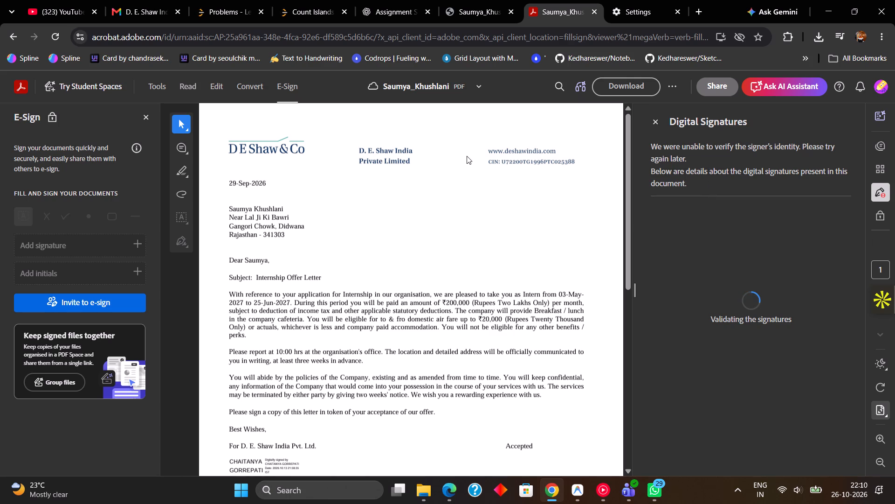
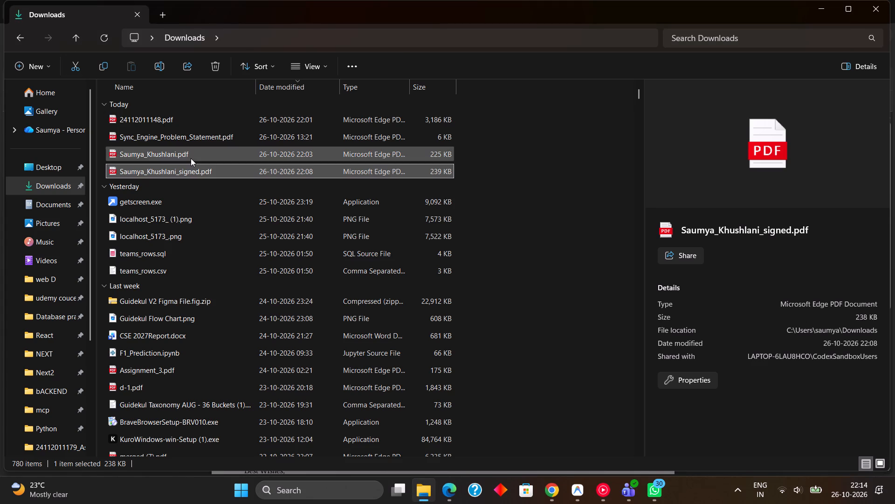
click(191, 158)
key(ctrl+c)
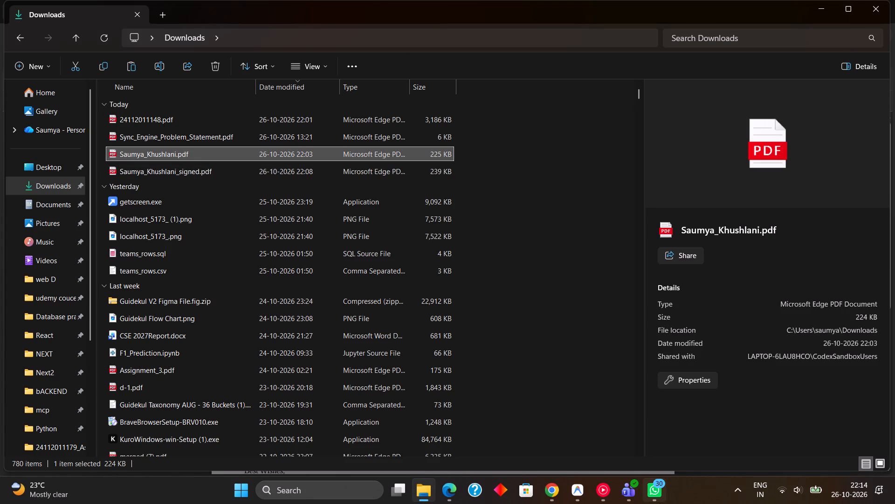
click(659, 501)
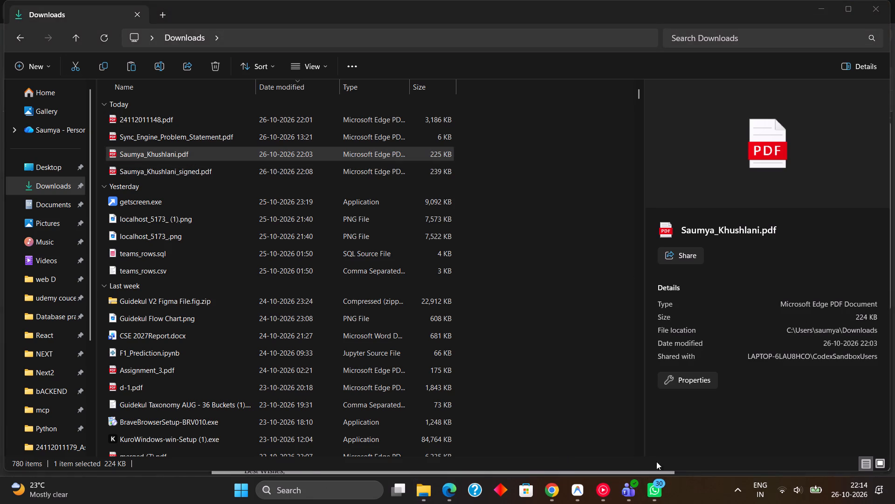
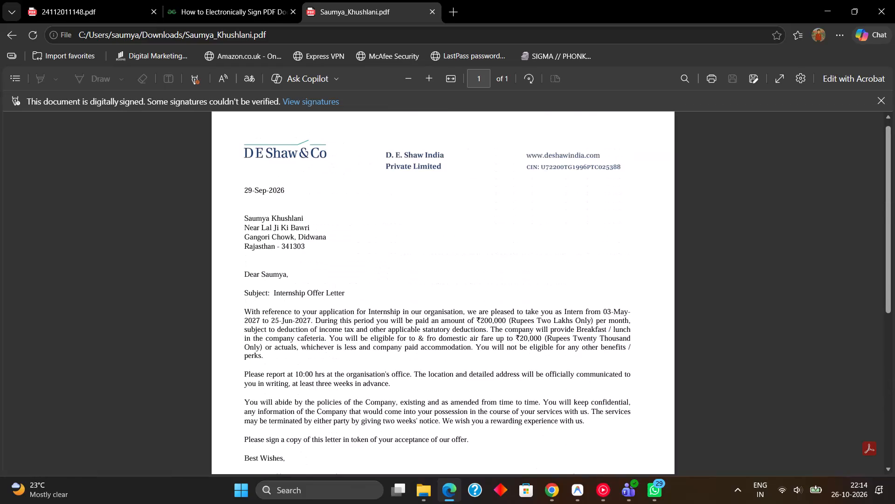
Review the offer letter PDF in Edge down to the authorized signatory and acceptance signature areas and the page footer.
scroll(573, 179, down, 4)
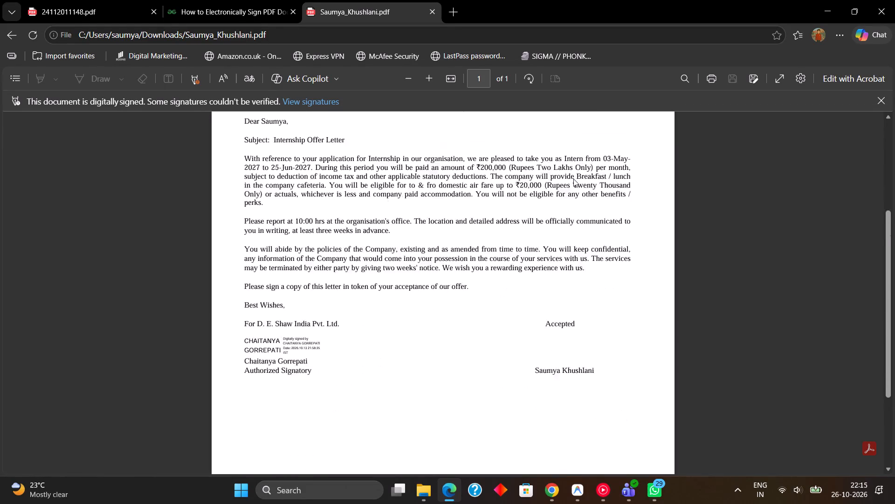
scroll(573, 179, down, 3)
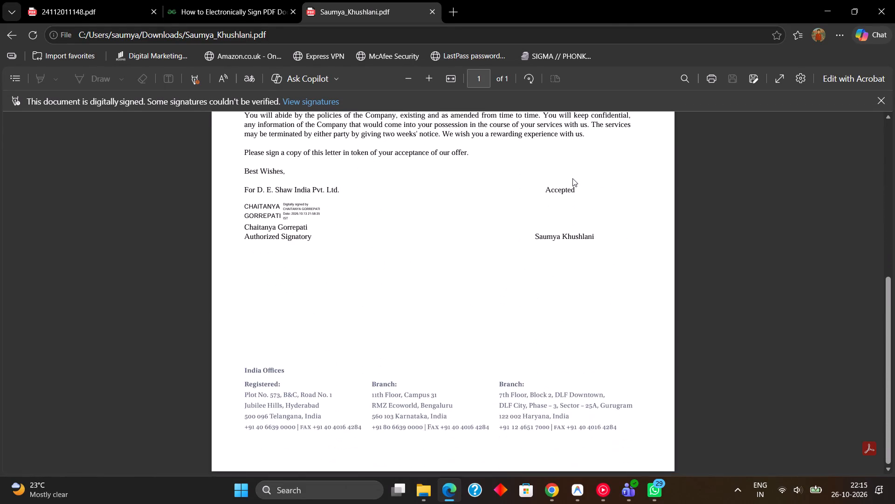
scroll(341, 222, up, 3)
scroll(344, 222, down, 3)
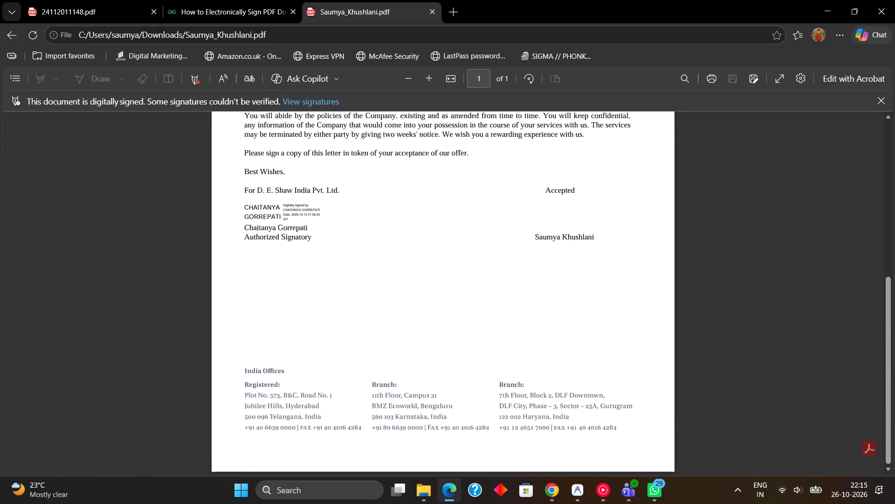
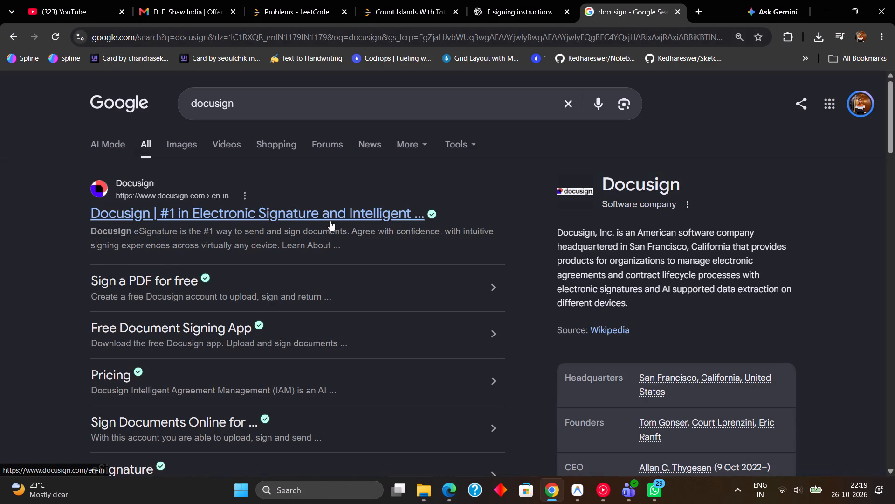
Open the official Docusign website from the search results and start the free trial from its eSignature product page.
click(330, 221)
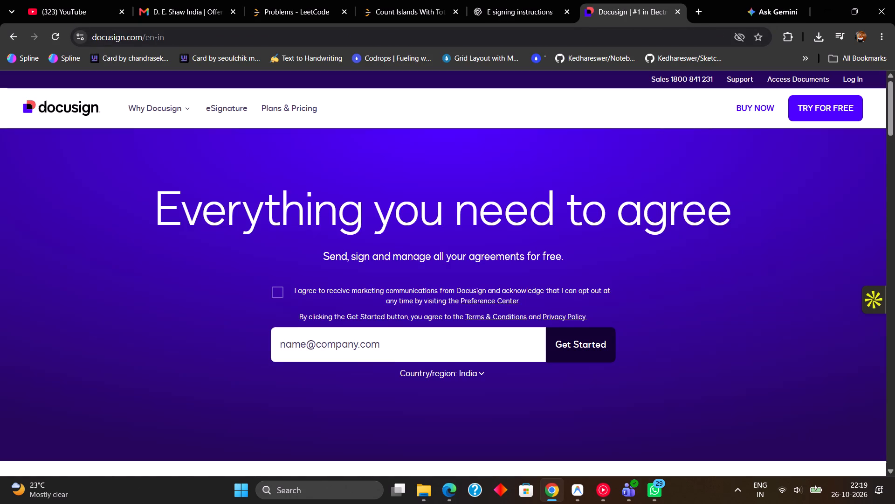
scroll(327, 220, down, 1)
scroll(327, 220, up, 4)
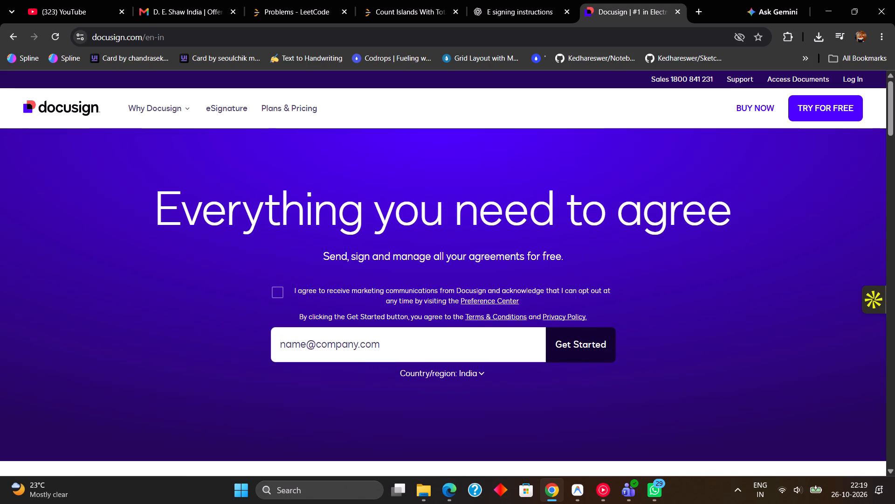
scroll(327, 220, down, 12)
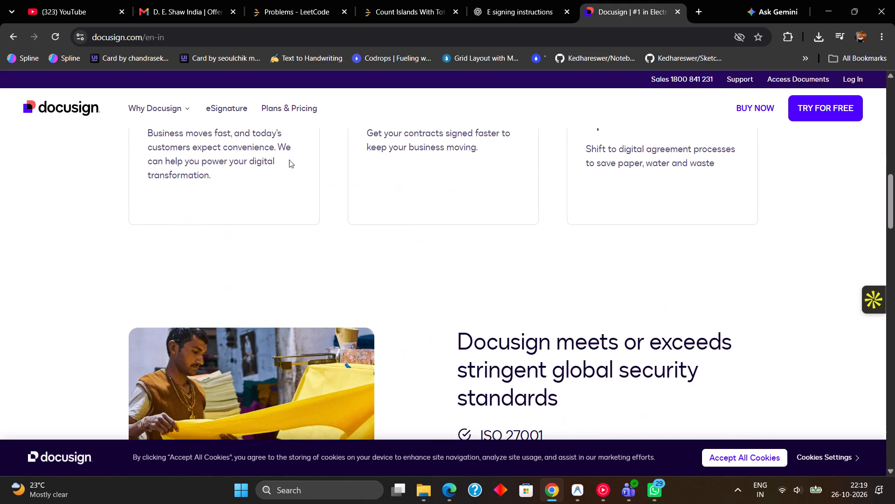
click(210, 105)
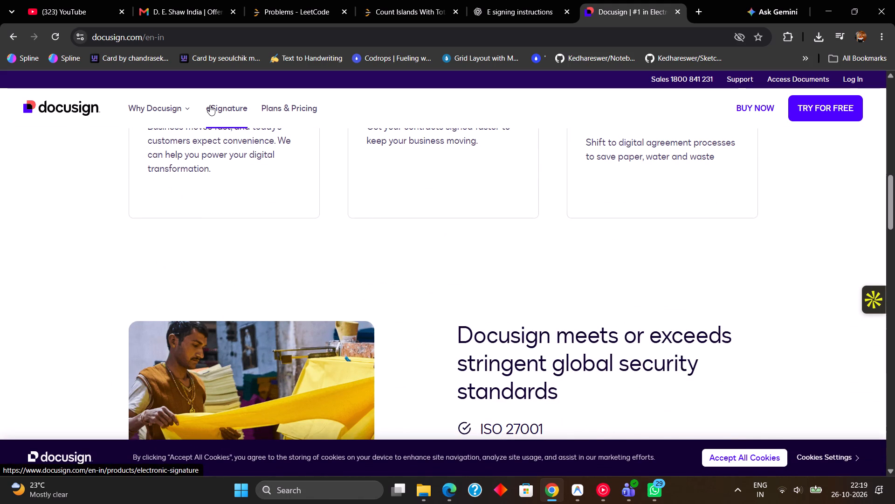
scroll(252, 205, down, 2)
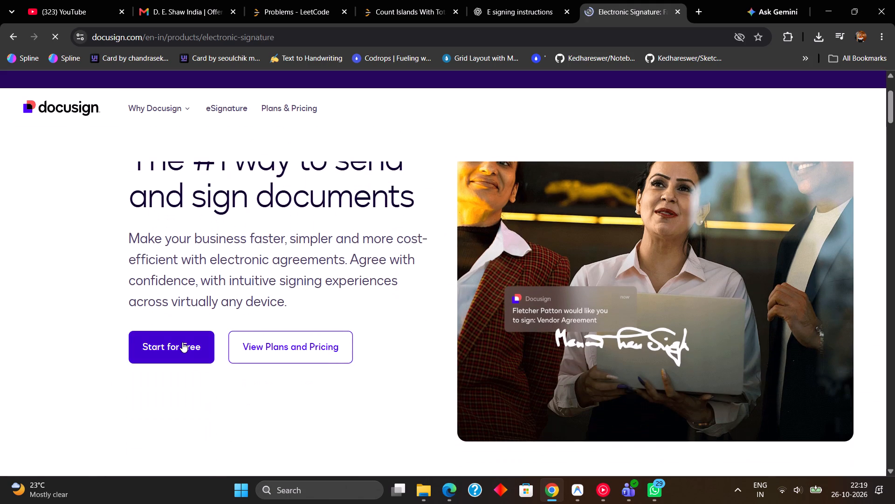
click(182, 342)
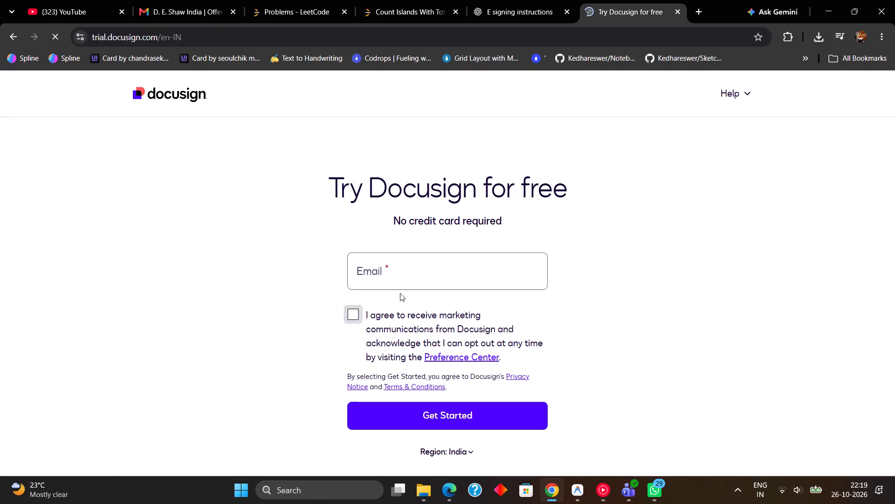
Enter the account email address, agree to receive marketing communications, and submit the Docusign free trial form.
click(424, 278)
click(444, 322)
click(352, 318)
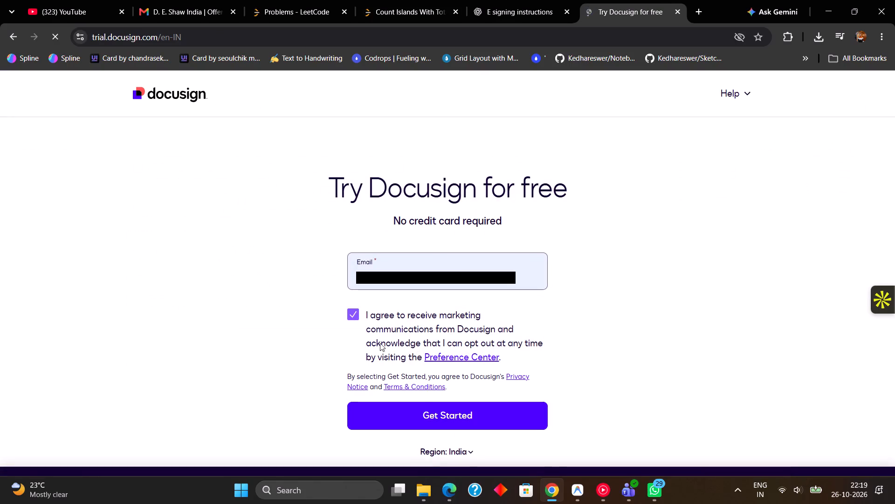
click(425, 406)
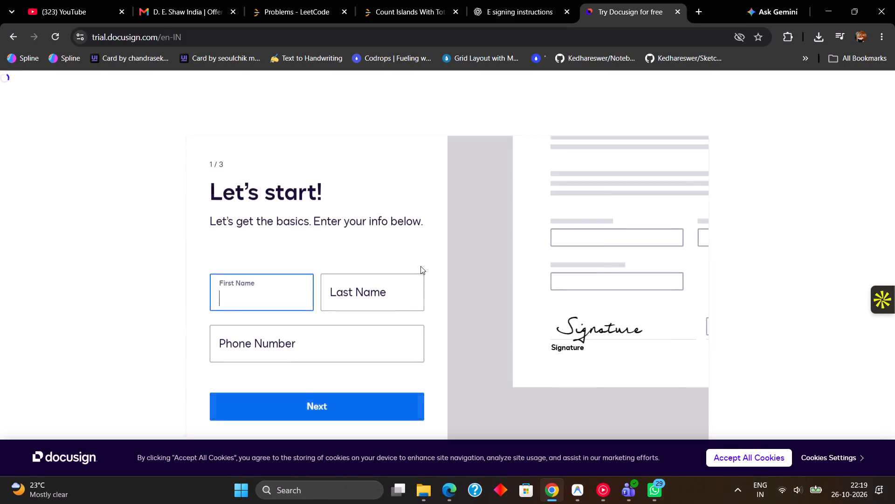
Fill in the first name, last name and phone number with the saved personal details and submit this first sign-up page.
click(267, 302)
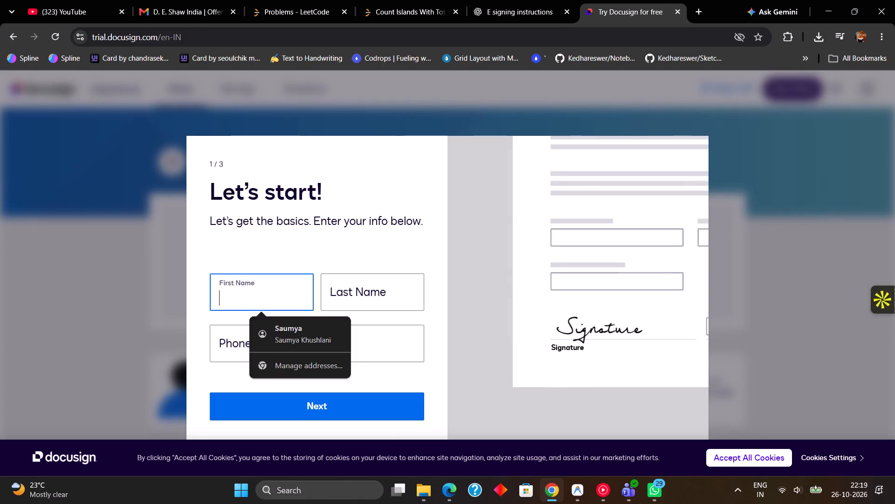
click(281, 327)
click(286, 354)
click(299, 385)
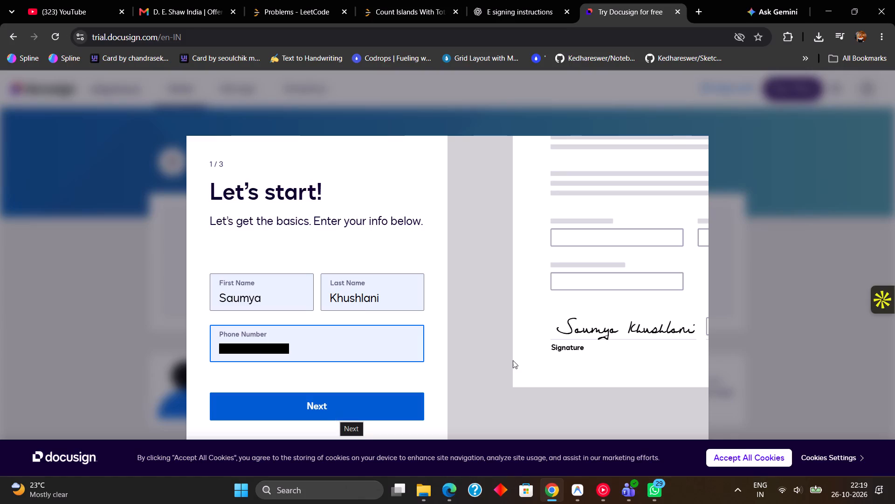
click(668, 335)
drag(681, 329, 626, 327)
click(612, 329)
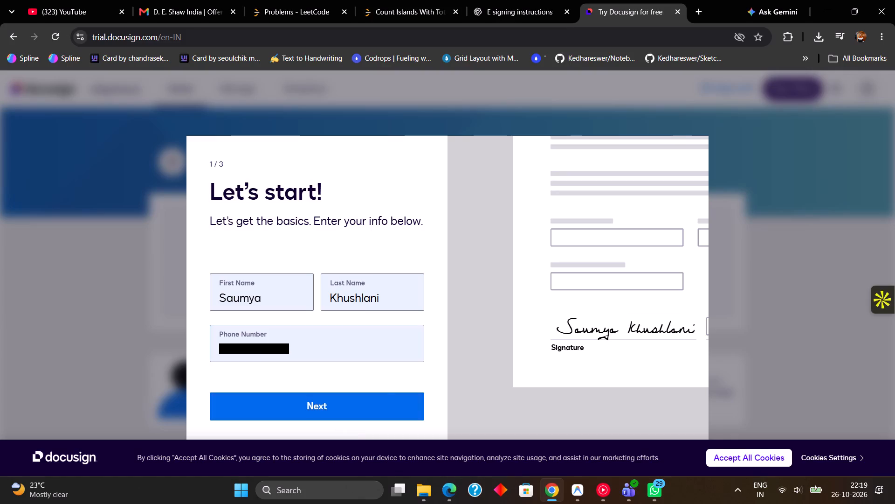
click(340, 393)
scroll(389, 278, down, 1)
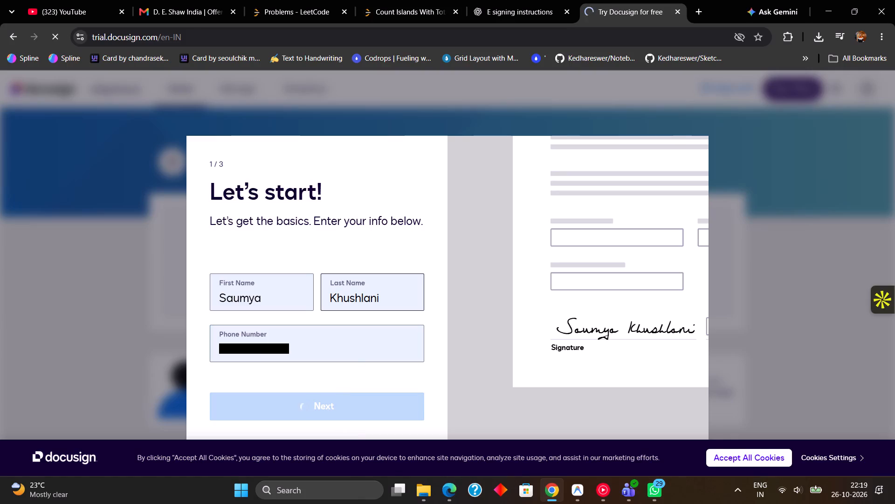
scroll(389, 278, down, 2)
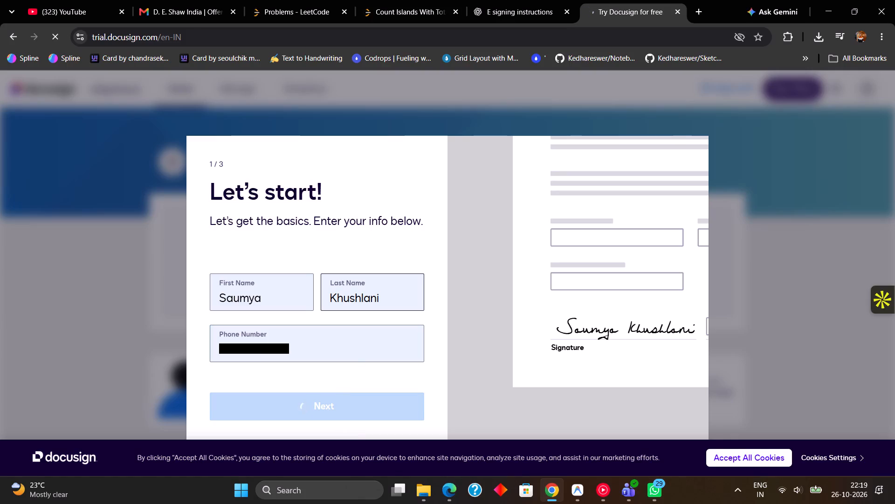
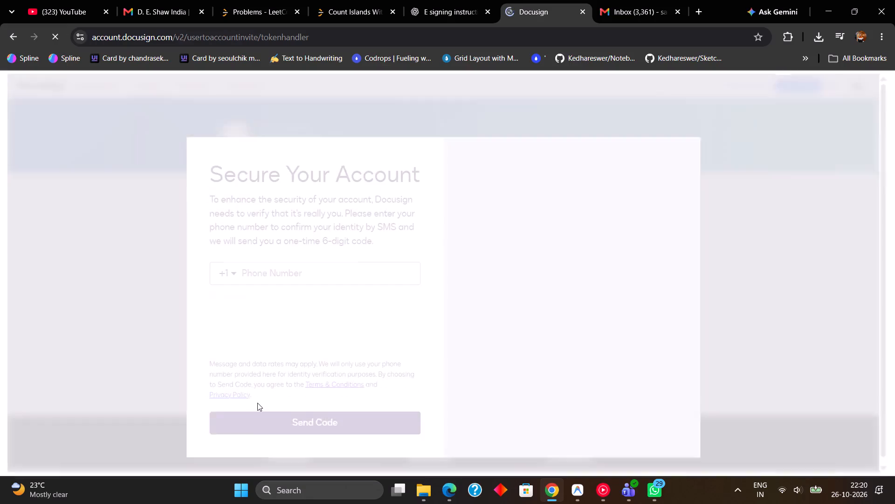
Find India (+91) among the international calling codes for the phone number used to secure the account.
click(216, 269)
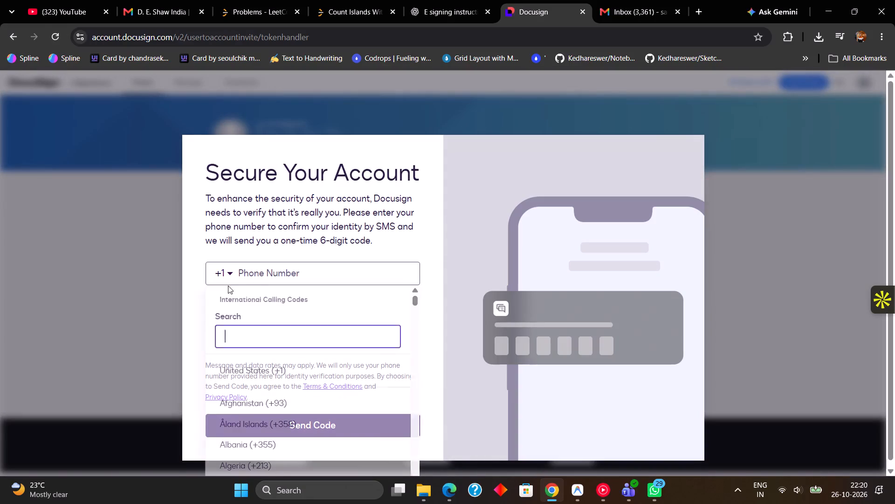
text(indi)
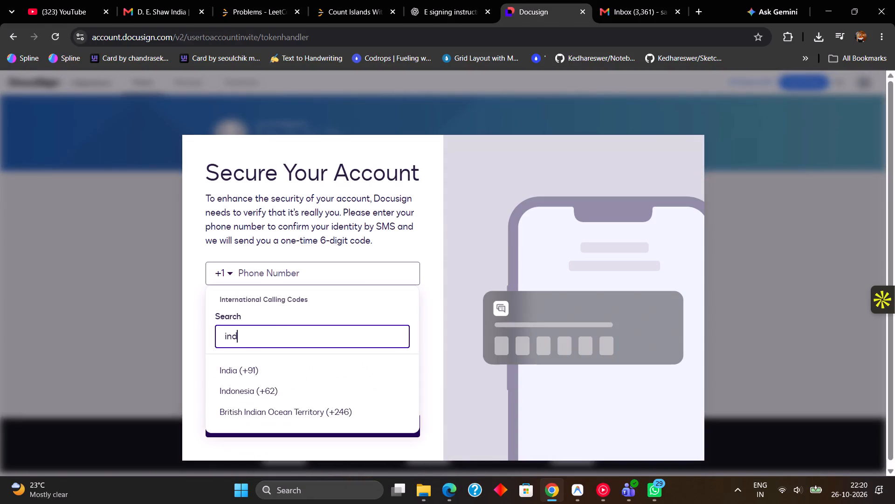
Set the phone number's international calling code to India (+91) for the account security verification.
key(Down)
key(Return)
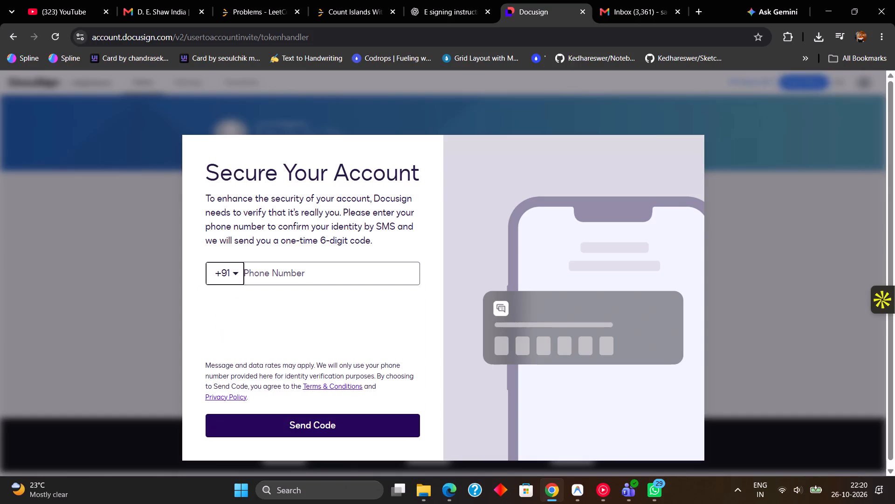
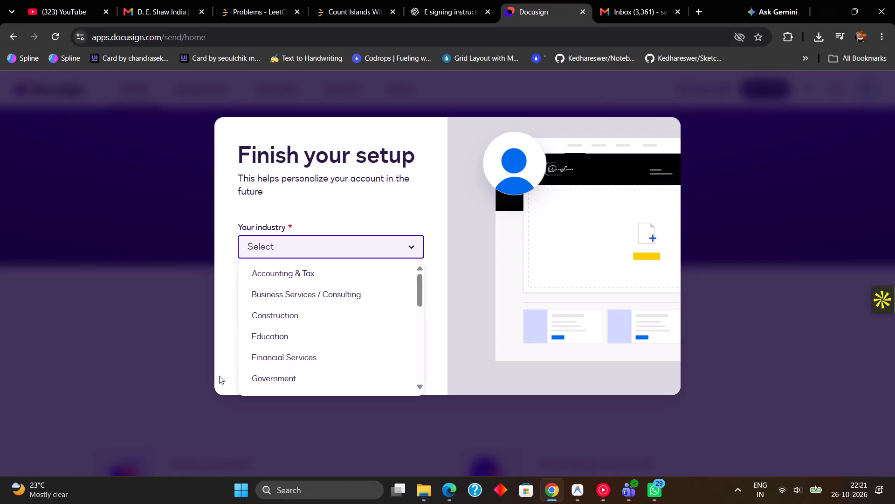
Complete the setup questions with industry Student and sign-up reason "I just need to sign a document today.".
click(186, 393)
key(Escape)
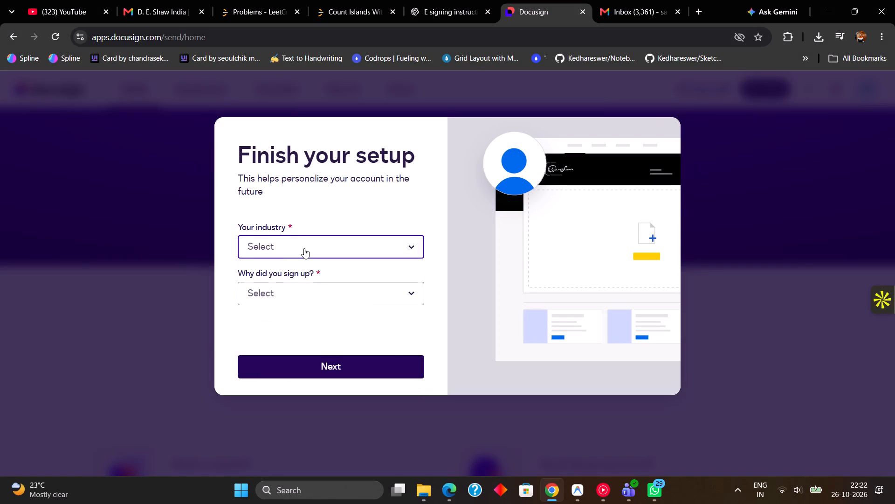
click(304, 248)
text(soft)
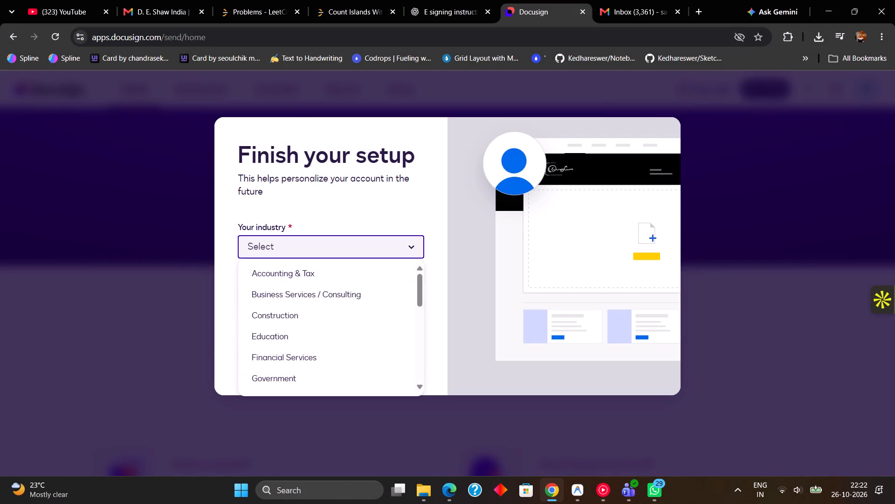
scroll(300, 303, down, 5)
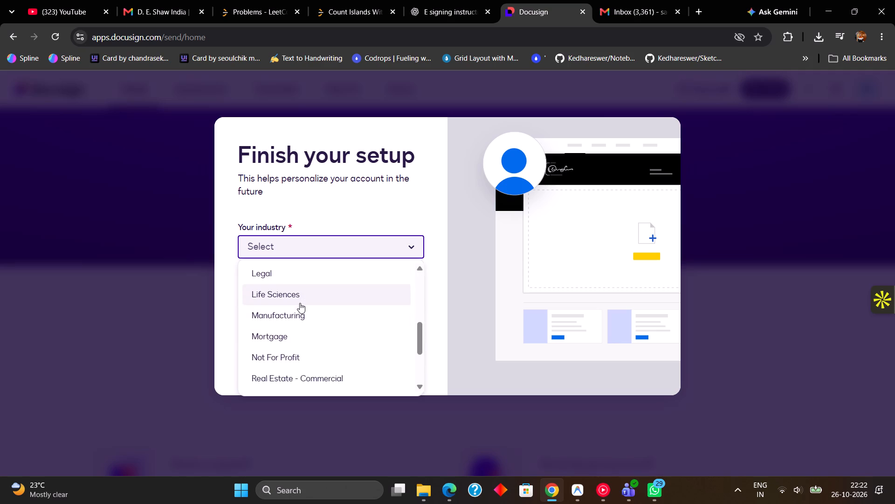
scroll(300, 303, down, 4)
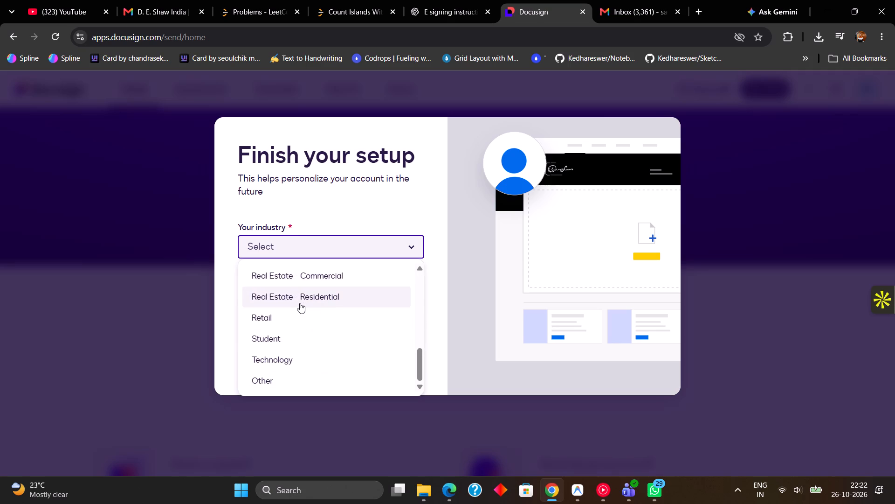
click(296, 341)
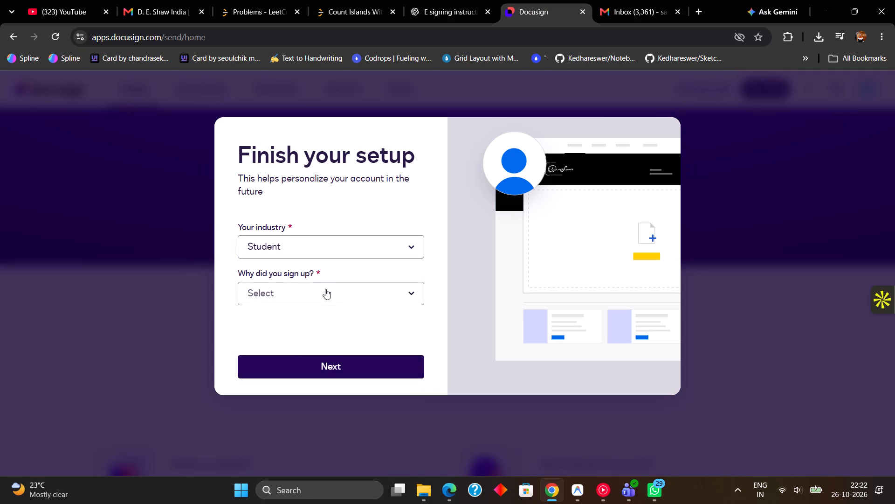
click(324, 295)
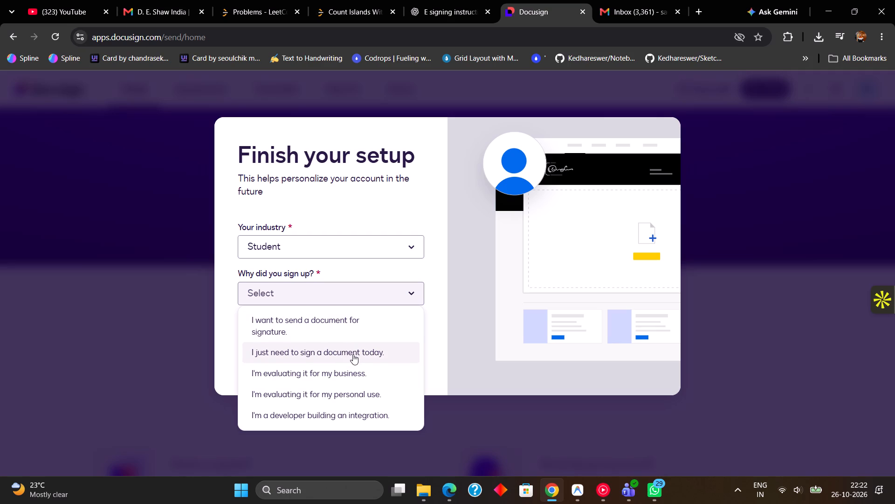
click(353, 354)
click(352, 366)
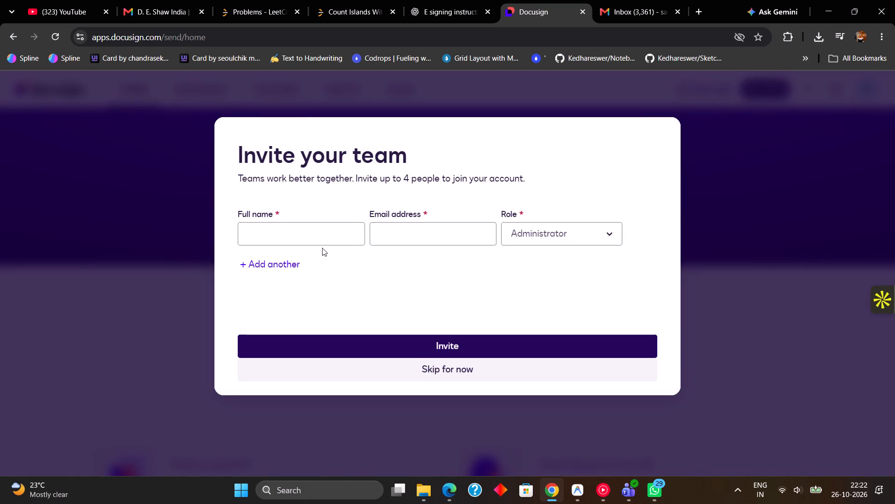
Skip inviting team members and start trying out signing.
click(494, 372)
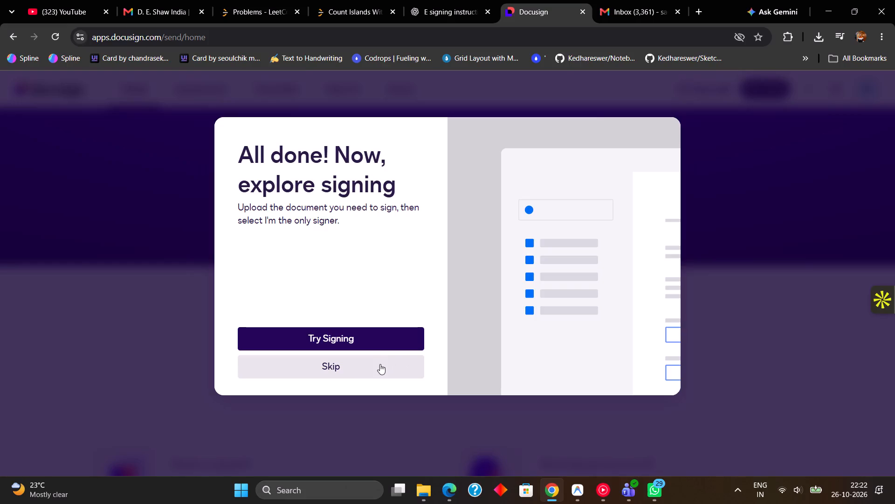
click(380, 338)
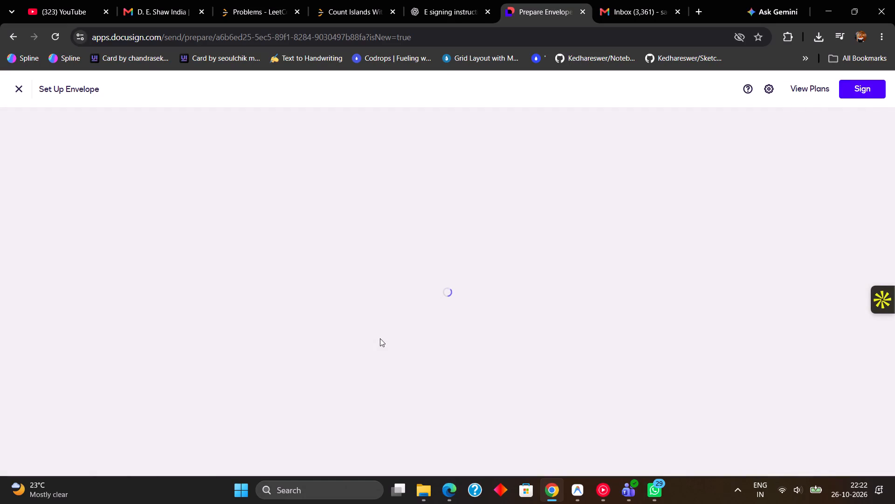
Upload the offer letter PDF to the new envelope.
click(436, 265)
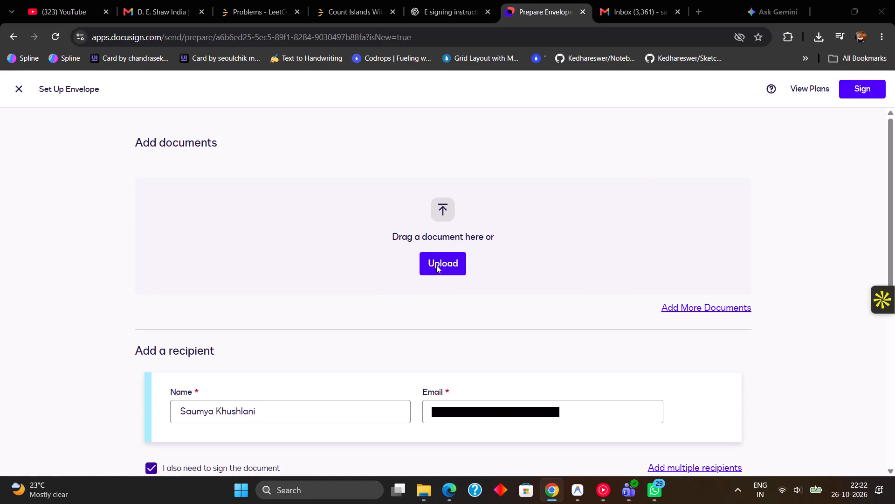
double_click(269, 137)
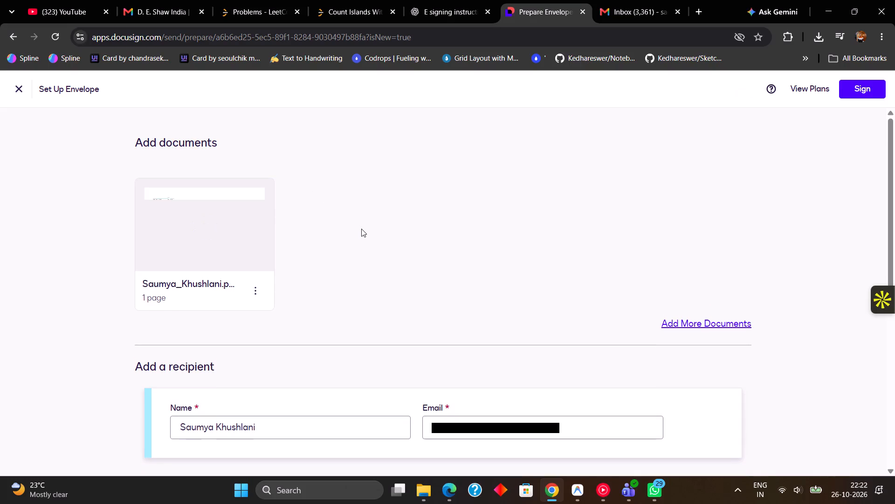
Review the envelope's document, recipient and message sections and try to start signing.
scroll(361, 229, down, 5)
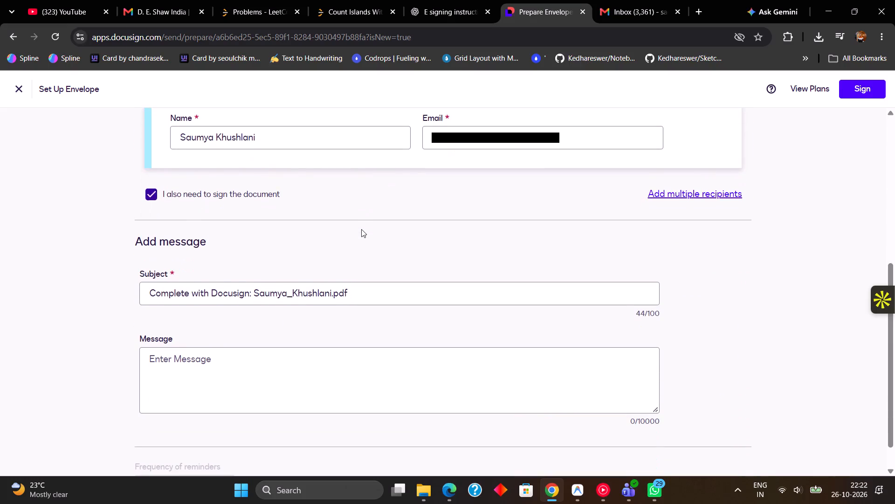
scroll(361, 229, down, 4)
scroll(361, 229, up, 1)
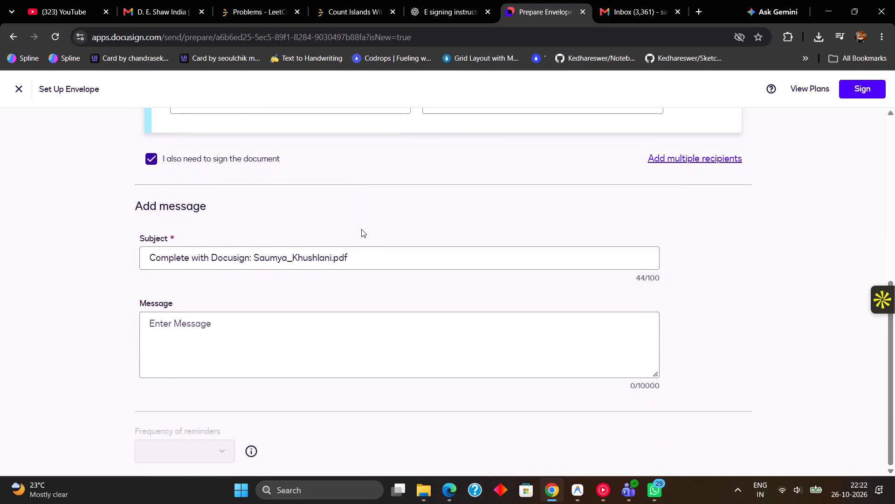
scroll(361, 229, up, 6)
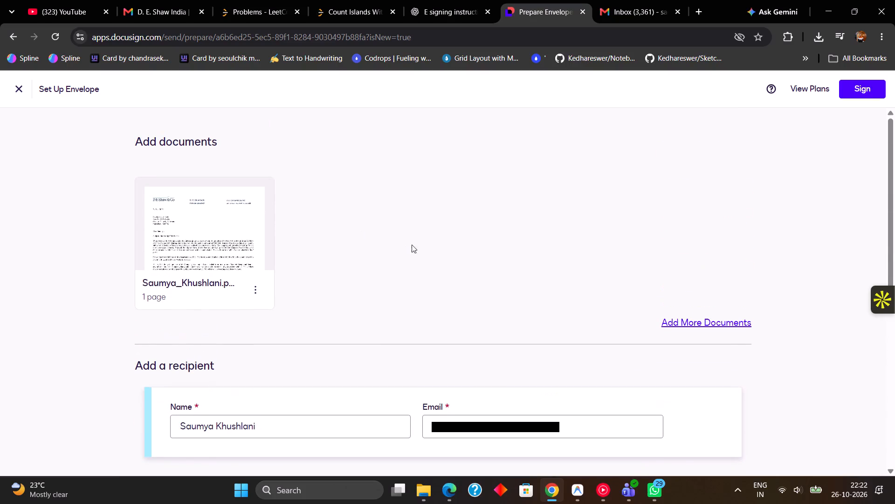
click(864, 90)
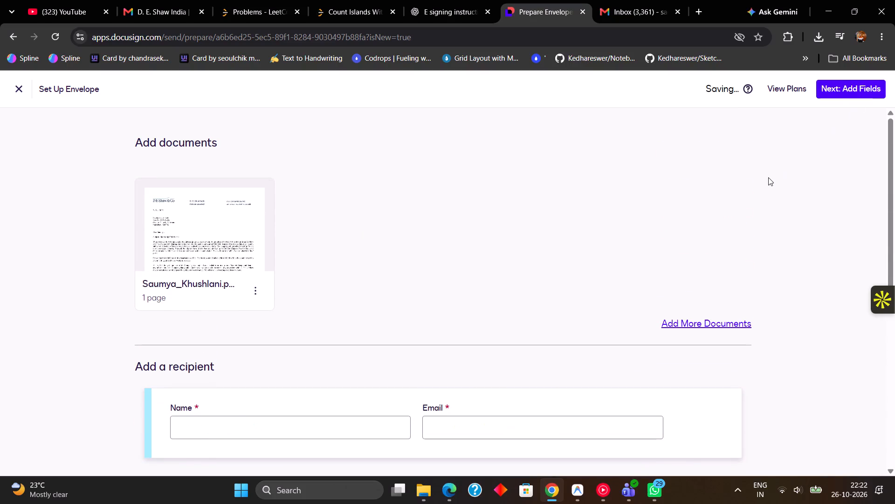
Enter "Done" as the envelope message and start signing the document.
scroll(768, 177, down, 2)
scroll(503, 245, down, 4)
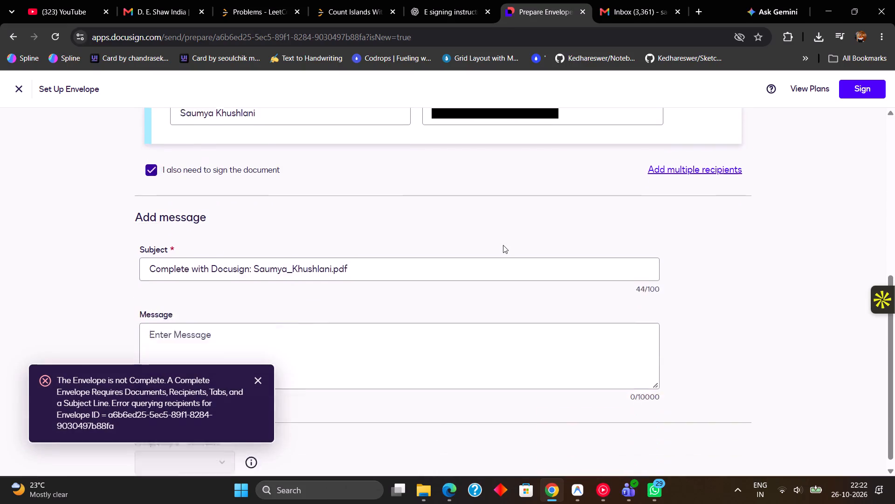
scroll(492, 255, down, 1)
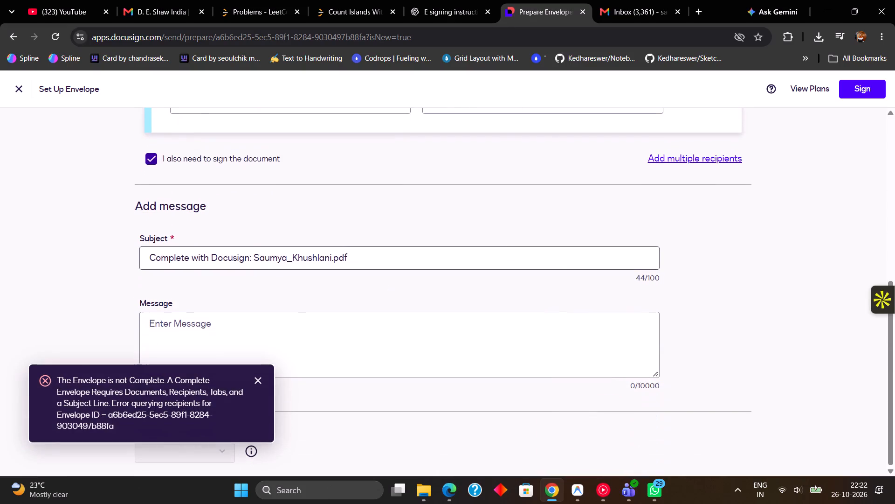
scroll(455, 250, down, 4)
click(406, 340)
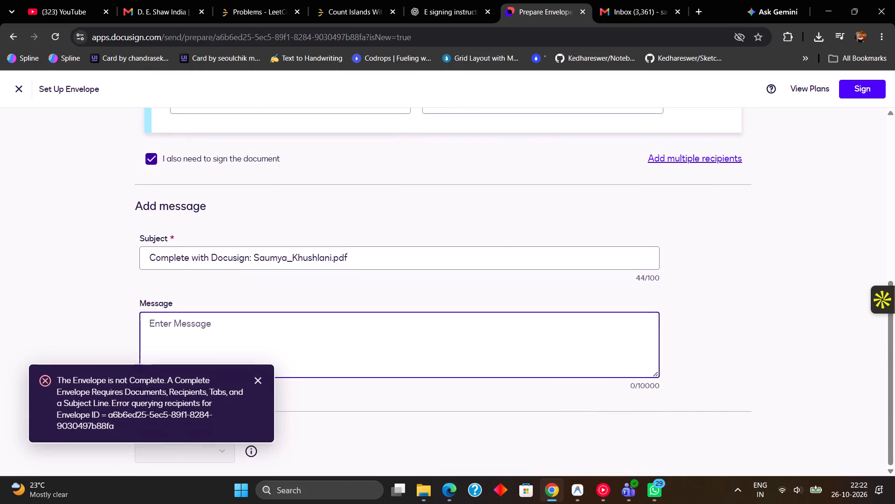
scroll(407, 335, down, 5)
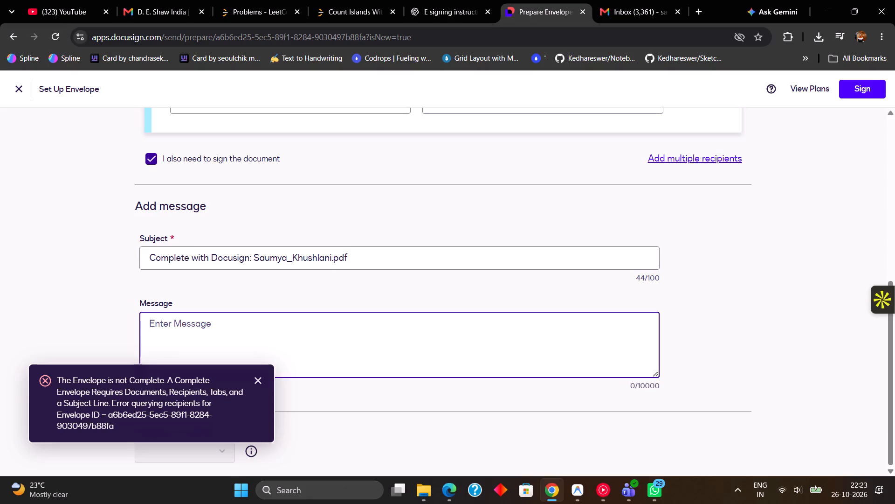
text(Done)
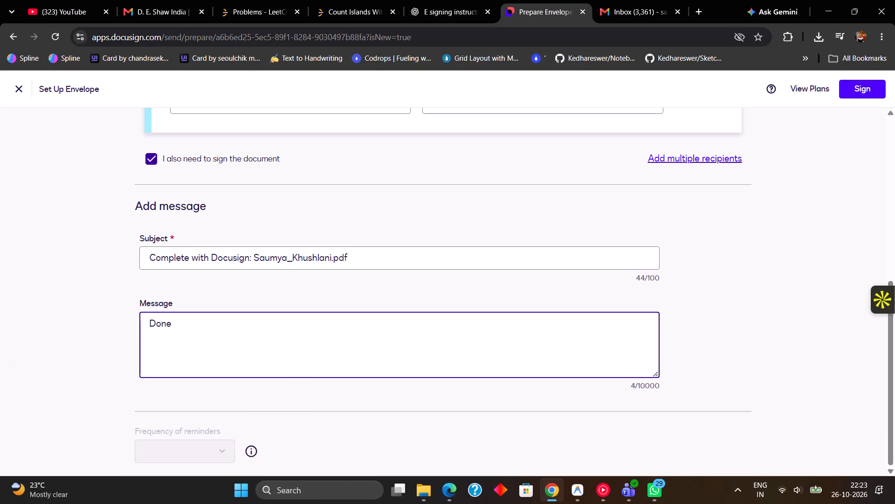
scroll(402, 346, down, 6)
scroll(419, 387, up, 6)
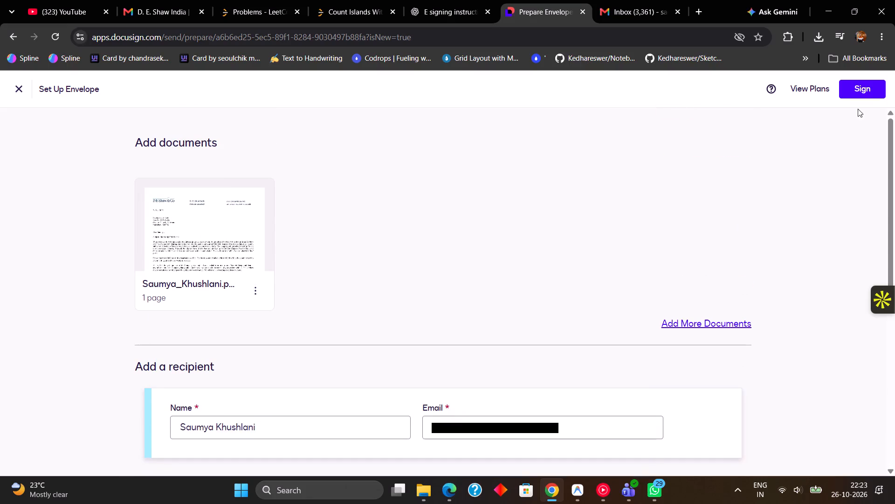
click(856, 83)
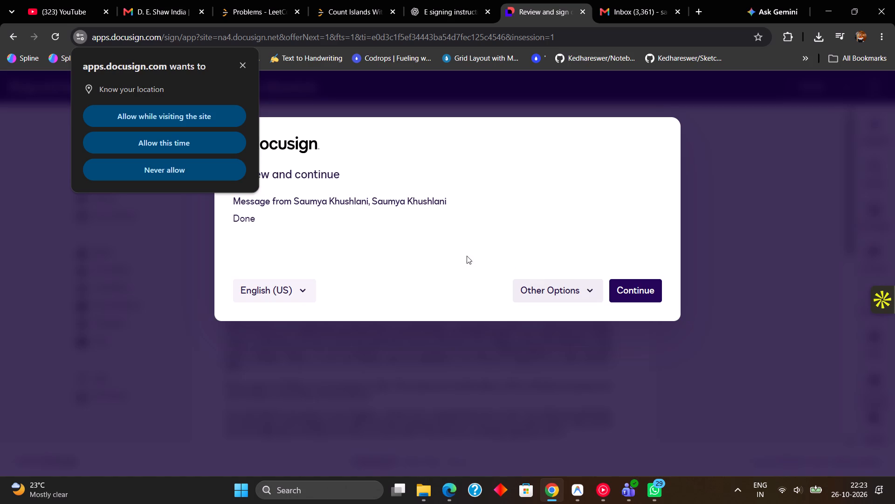
Allow apps.docusign.com to know the location while visiting the site.
scroll(327, 202, up, 1)
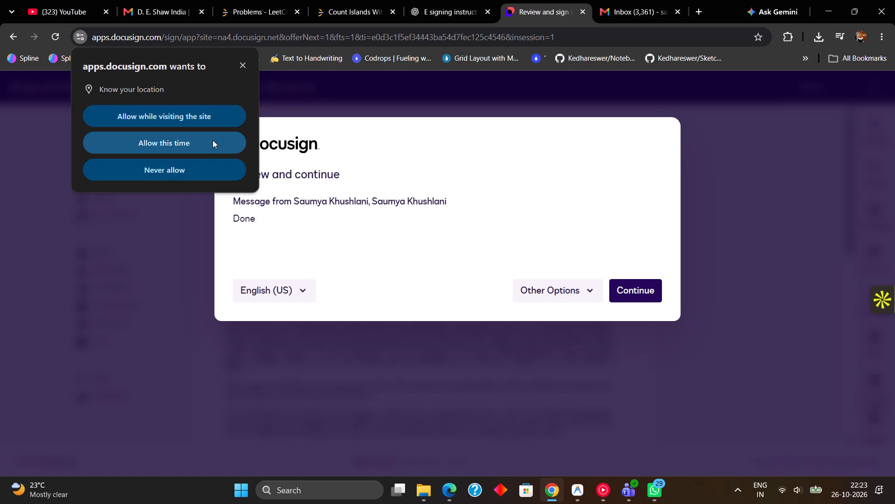
click(219, 119)
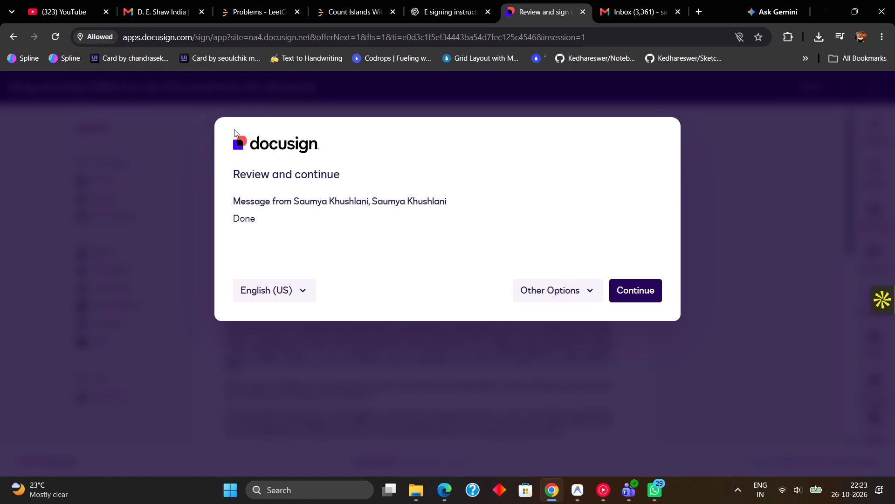
click(403, 283)
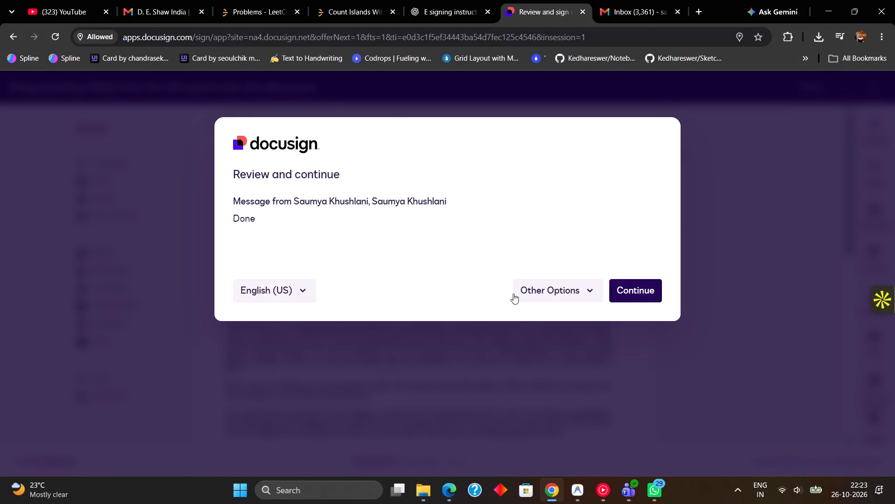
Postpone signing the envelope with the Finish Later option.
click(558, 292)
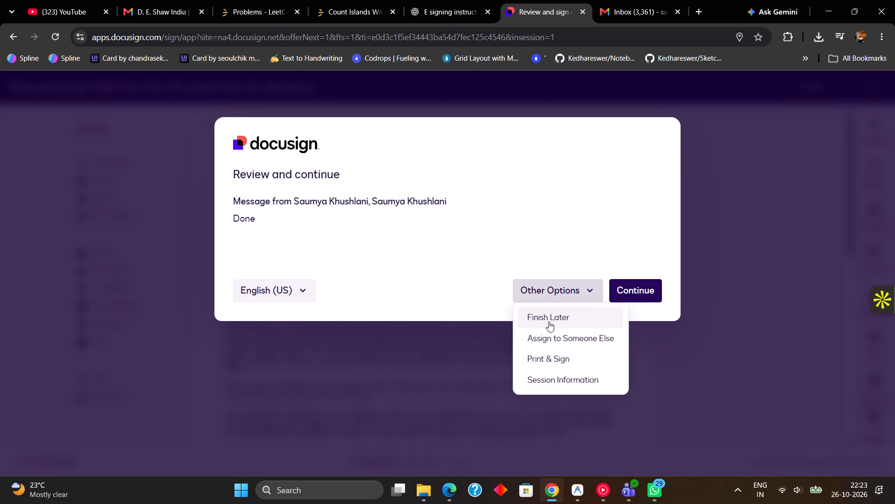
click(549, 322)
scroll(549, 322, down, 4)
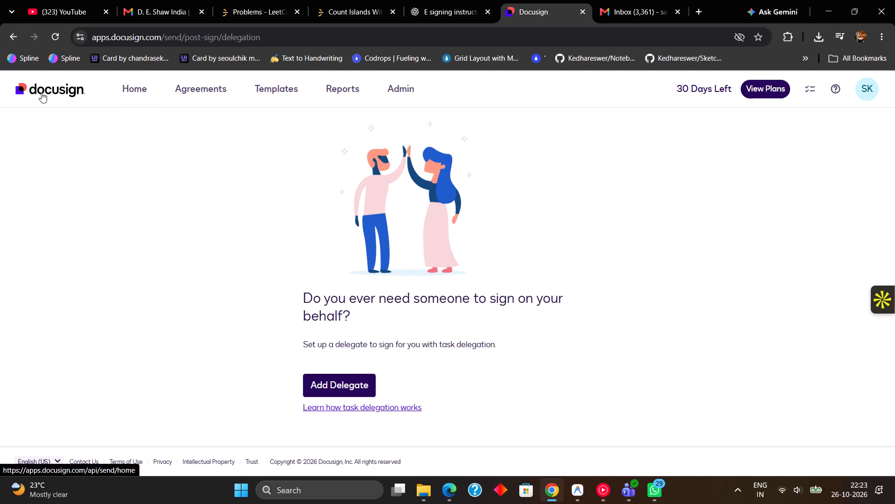
Return to the Docusign home page.
click(21, 28)
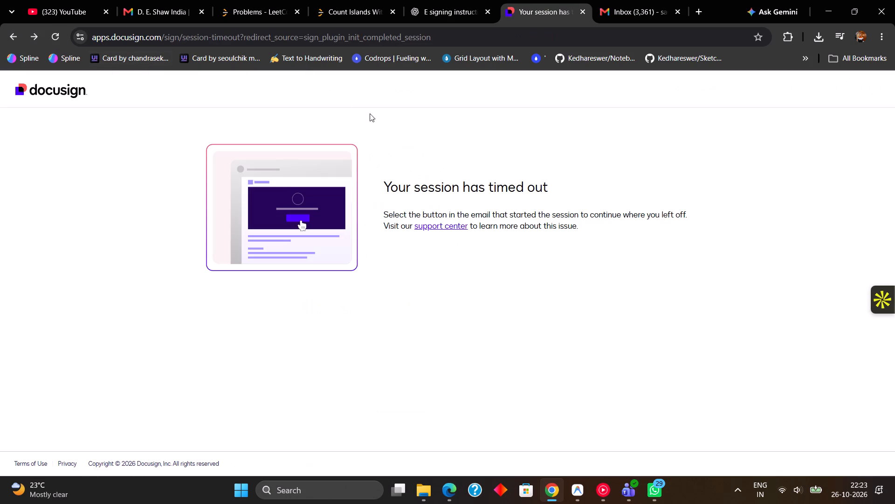
click(314, 211)
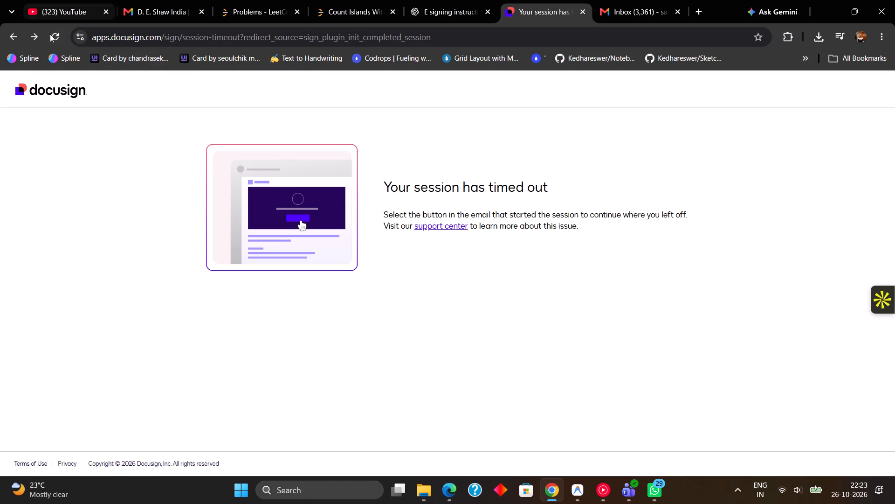
click(50, 34)
click(32, 88)
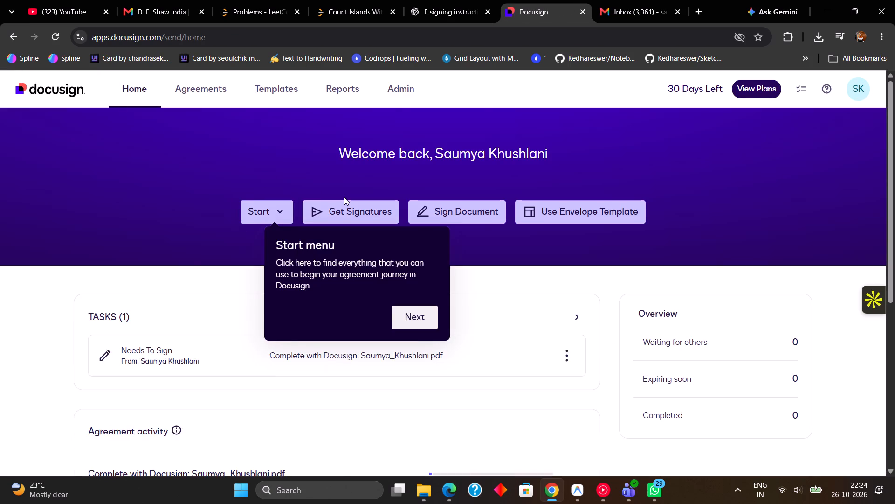
Dismiss the guided tips, view the Needs To Sign task's details and resume signing the offer letter.
scroll(344, 197, down, 2)
click(415, 205)
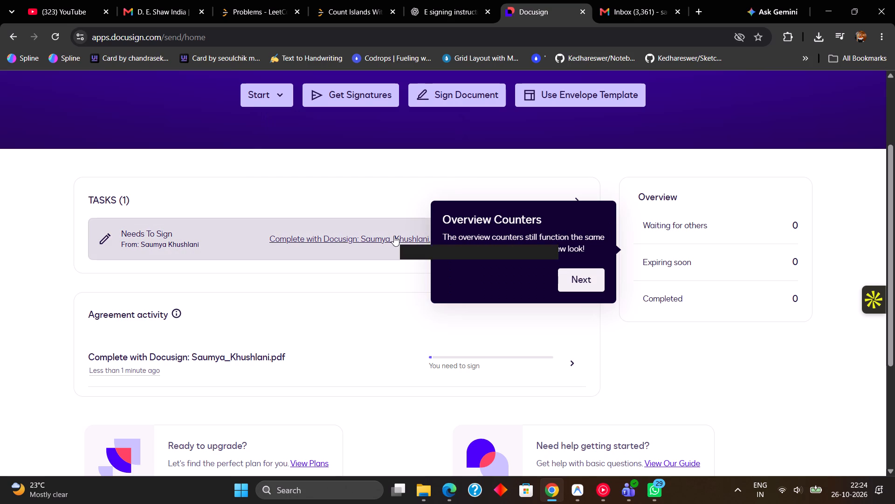
click(571, 278)
click(567, 243)
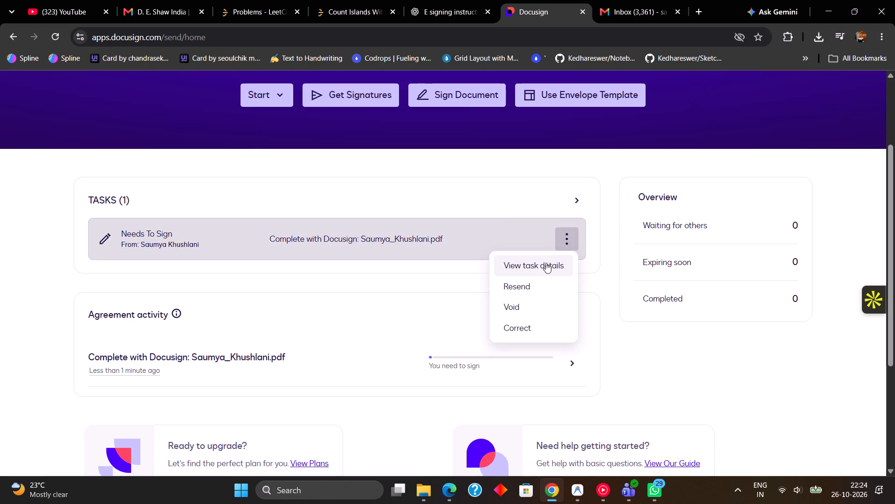
click(546, 263)
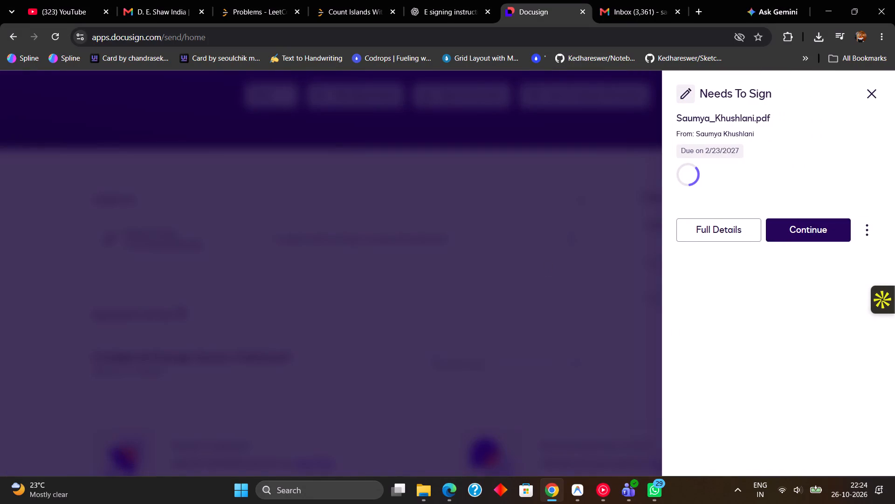
scroll(770, 300, down, 6)
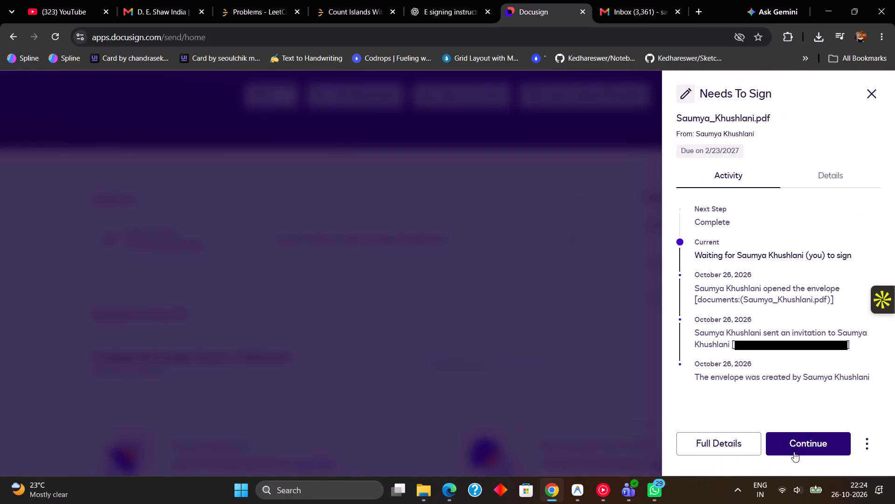
click(794, 452)
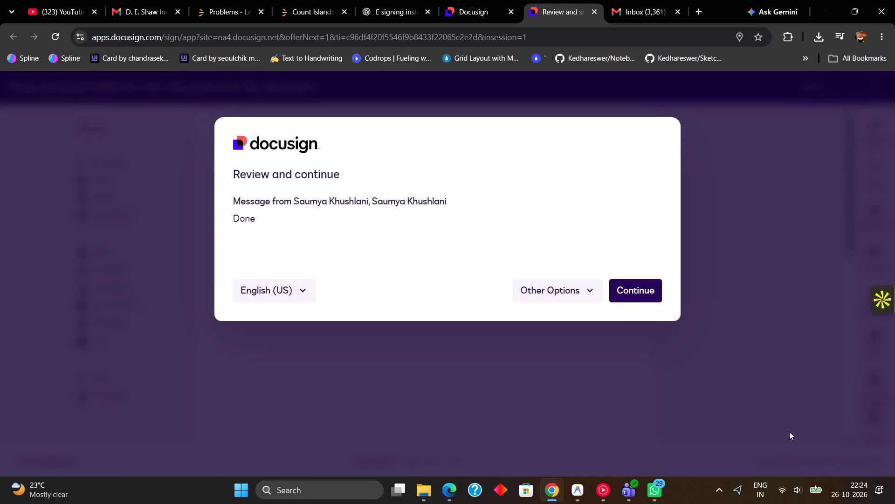
Continue to the offer letter and place a Signature field under "Accepted", above the candidate's printed name.
click(629, 295)
scroll(624, 297, down, 6)
click(551, 159)
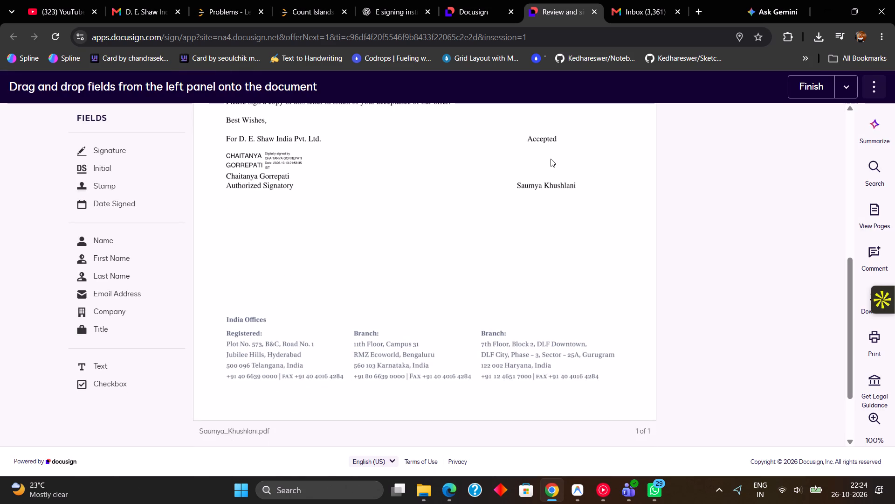
click(89, 147)
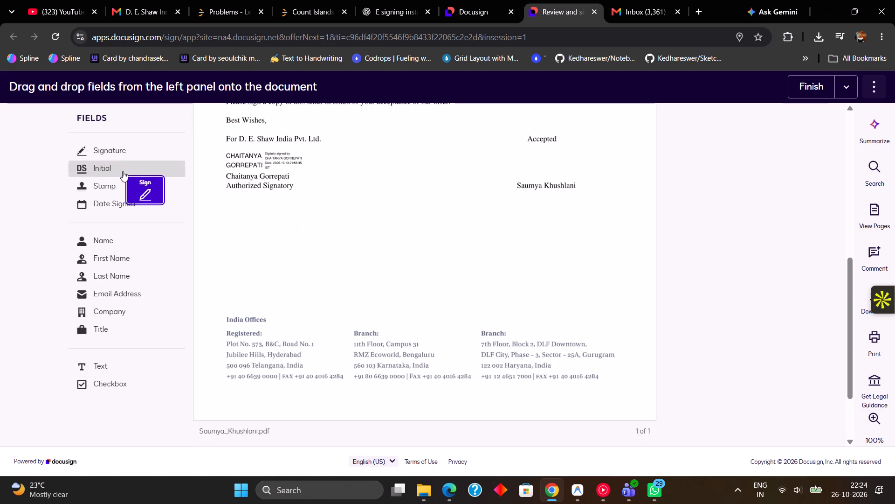
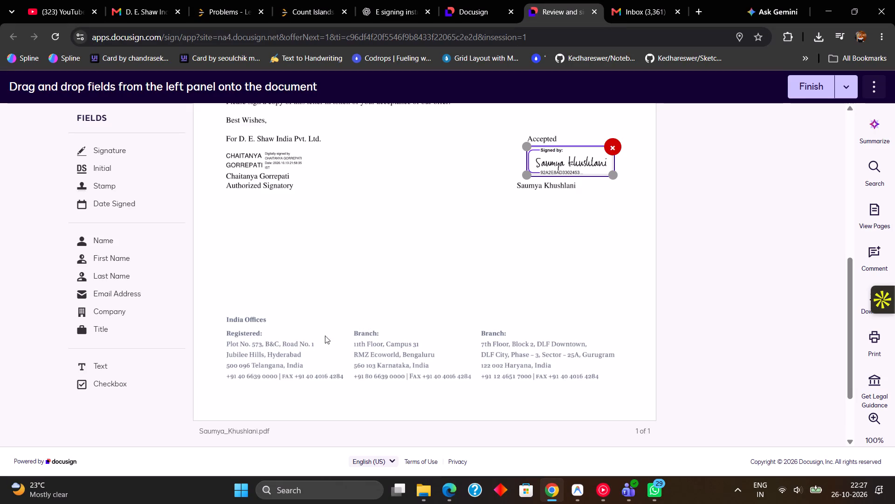
Finish signing the offer letter with the signature placed under Accepted.
click(682, 302)
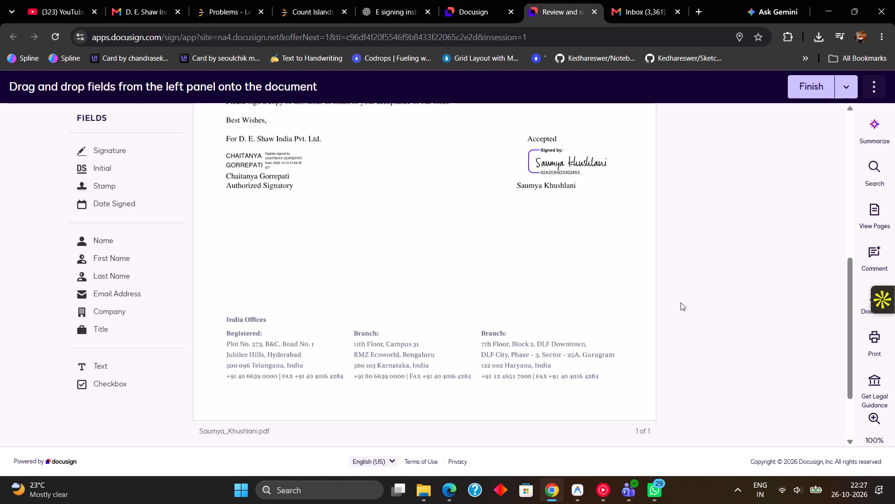
click(567, 164)
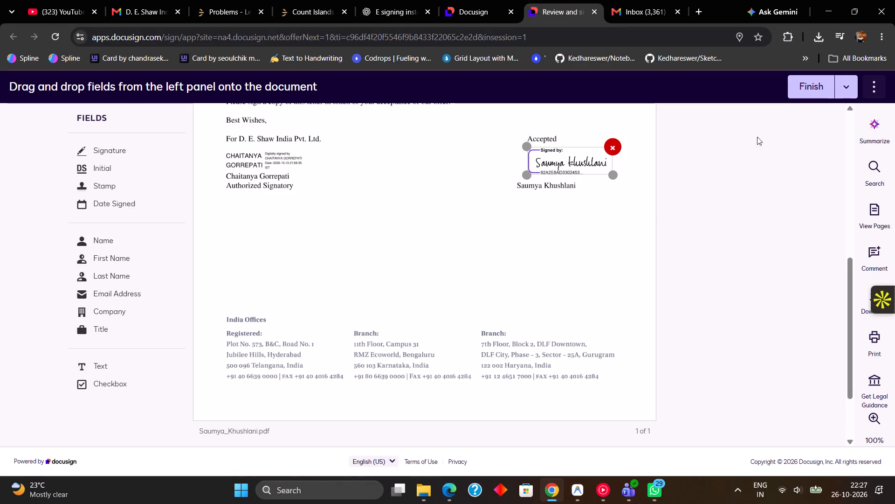
click(805, 89)
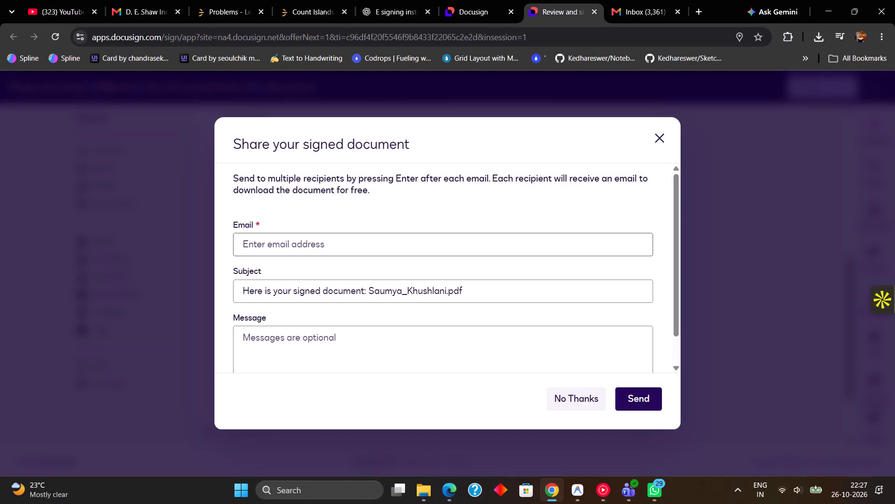
Send the signed document to the saved recipient email address, keeping the default subject and leaving the message blank.
scroll(555, 240, down, 5)
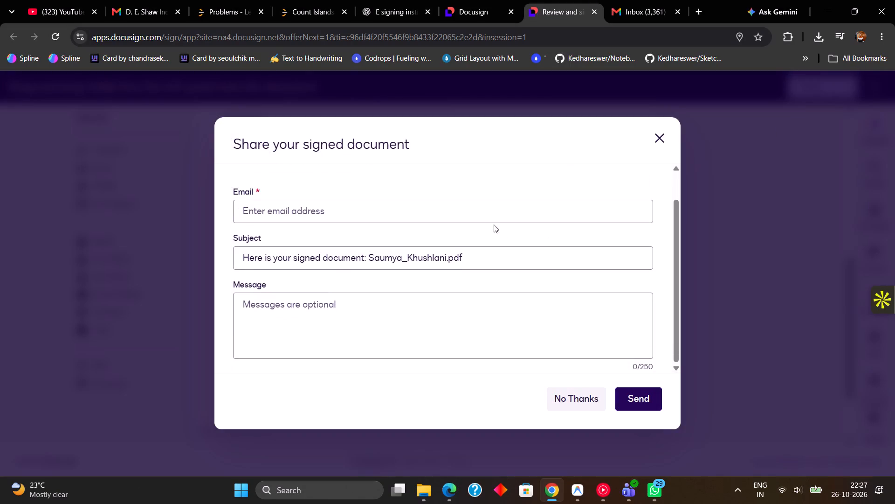
click(456, 208)
click(368, 260)
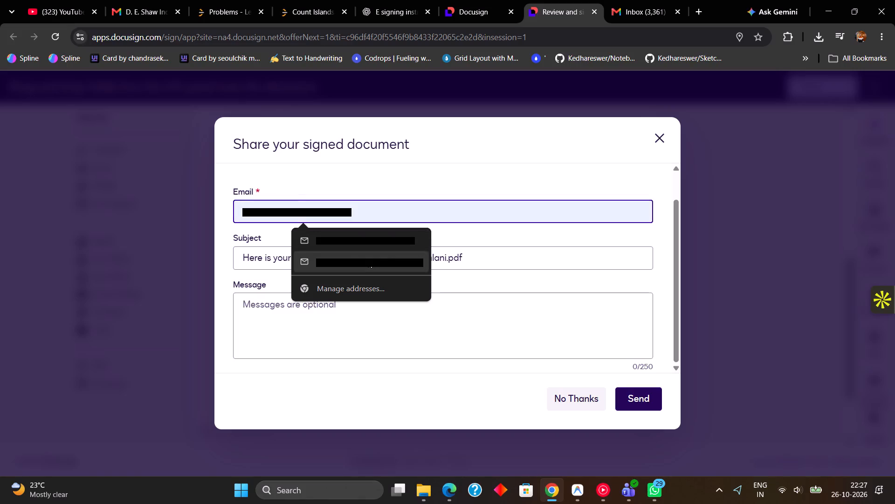
click(364, 314)
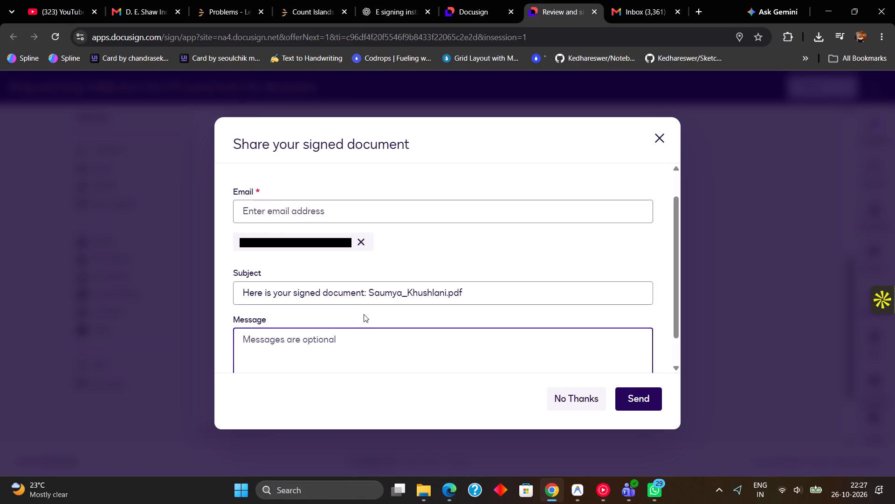
scroll(364, 314, down, 4)
click(640, 389)
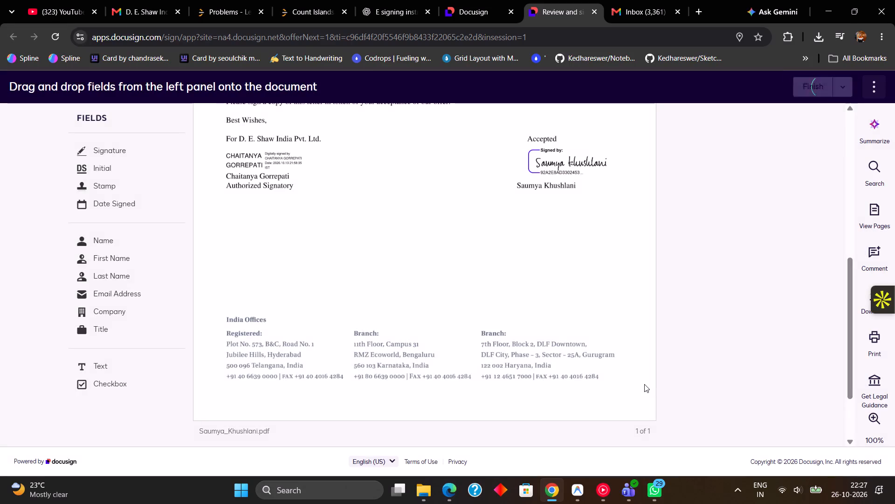
Open Gmail in a new browser tab.
click(702, 7)
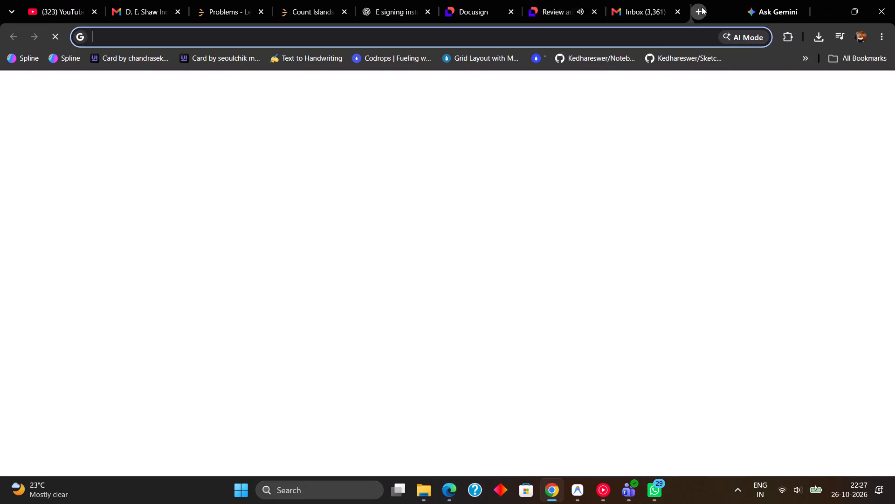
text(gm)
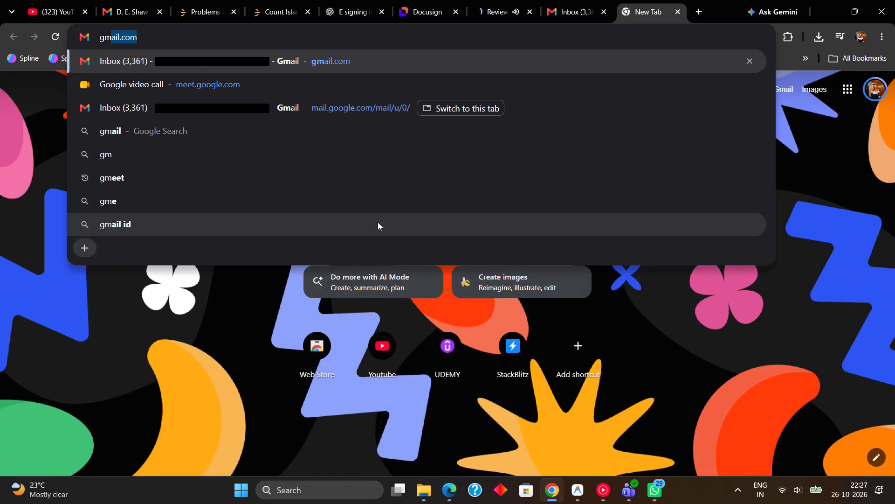
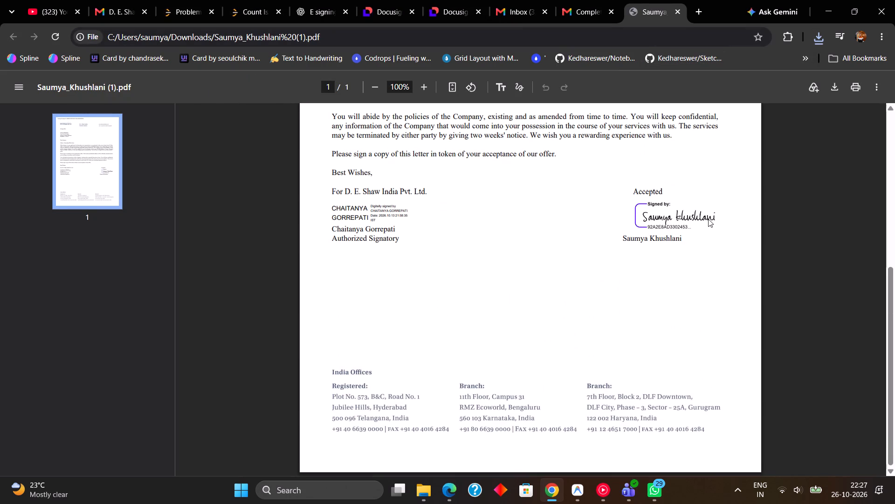
Switch to File Explorer to show the Downloads folder containing the offer letter PDFs.
click(421, 494)
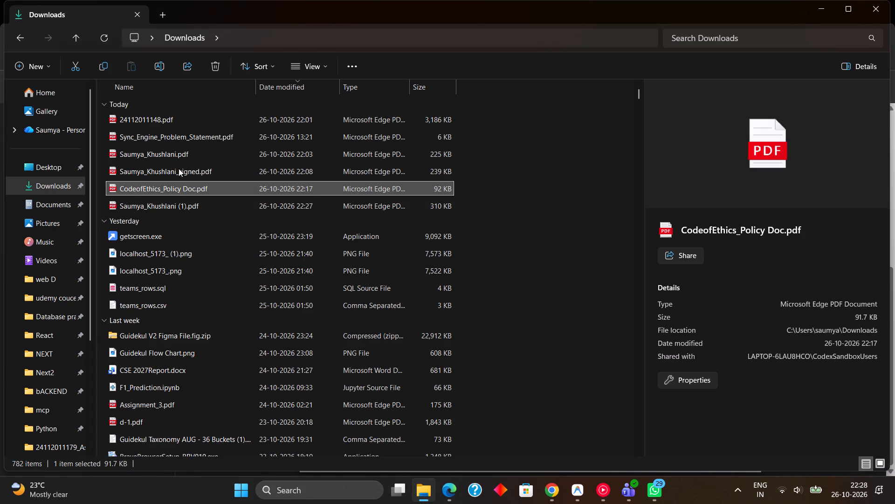
Open the signed offer letter PDF ending in (1) from Downloads and inspect its digital signature details and the Accepted signature block.
double_click(168, 207)
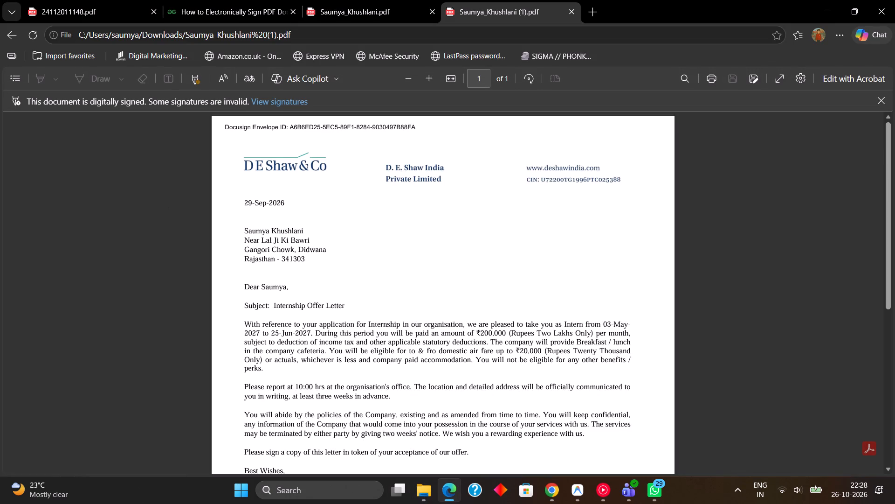
click(275, 93)
click(272, 100)
scroll(149, 186, down, 5)
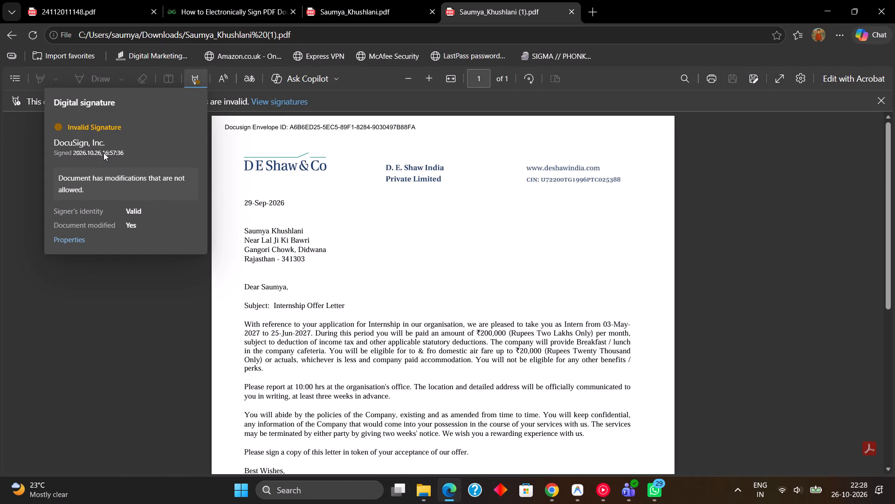
click(257, 171)
scroll(259, 170, down, 6)
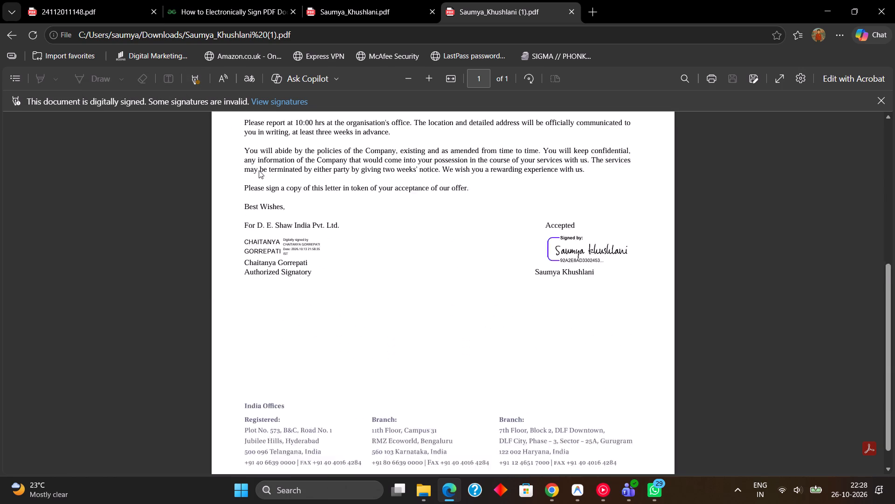
Return to the Downloads folder and copy the signed offer letter PDF ending in (1).
click(429, 491)
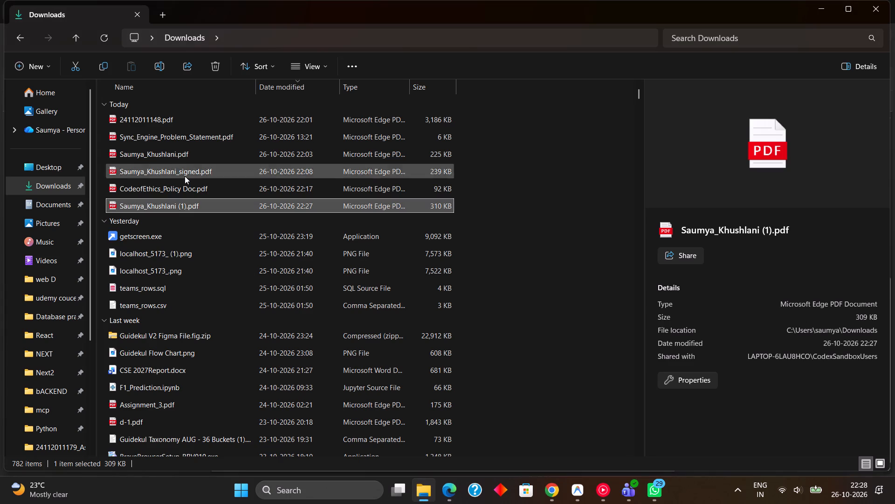
key(ctrl+c)
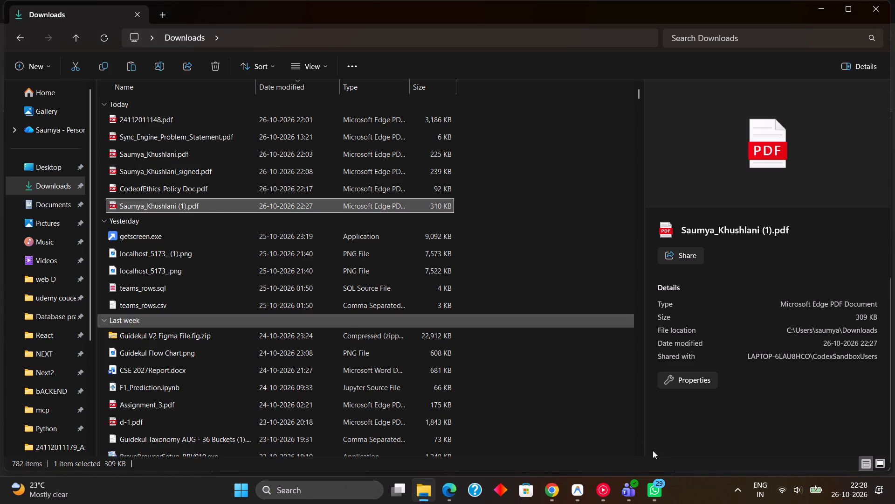
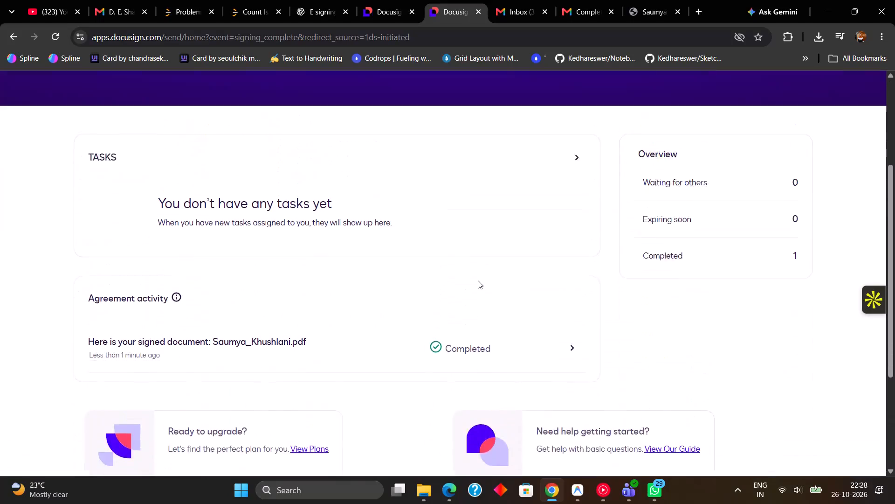
Open the completed agreement from the agreement activity list and review its recipients, signing status and document.
click(222, 273)
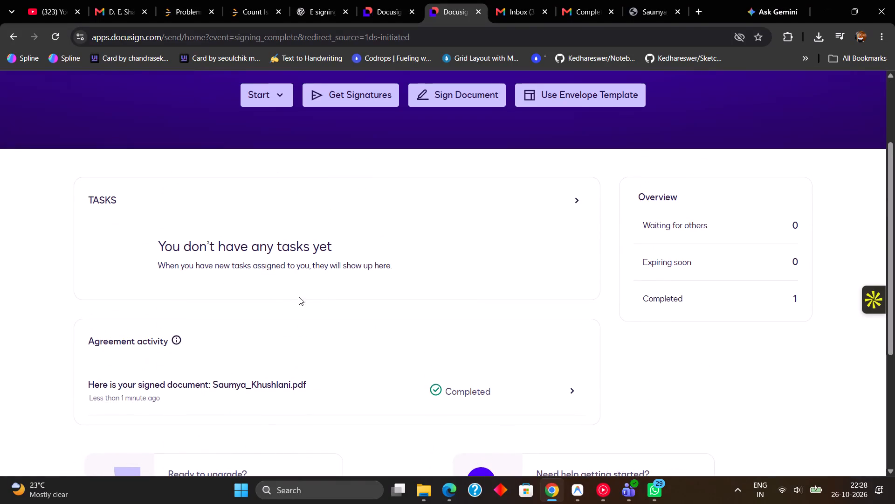
click(572, 397)
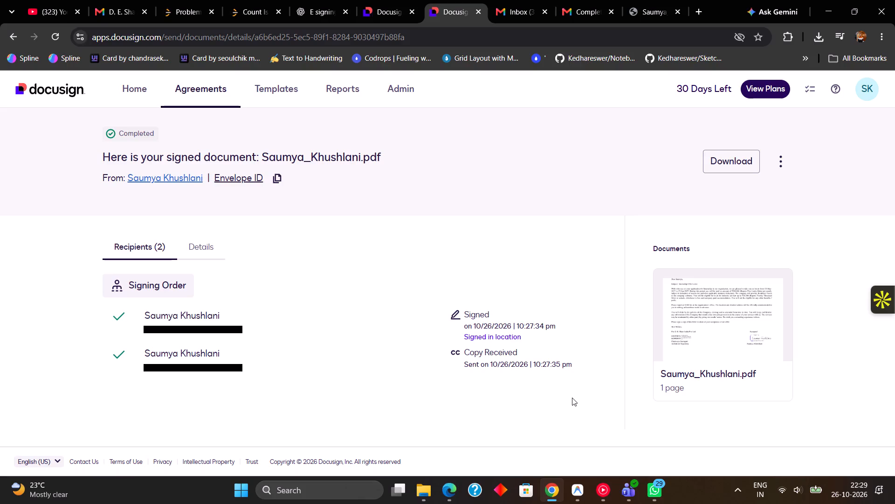
scroll(259, 225, down, 4)
scroll(503, 335, up, 3)
Return to the Docusign home page, start a Get Signatures envelope and close it as a saved empty draft.
click(135, 85)
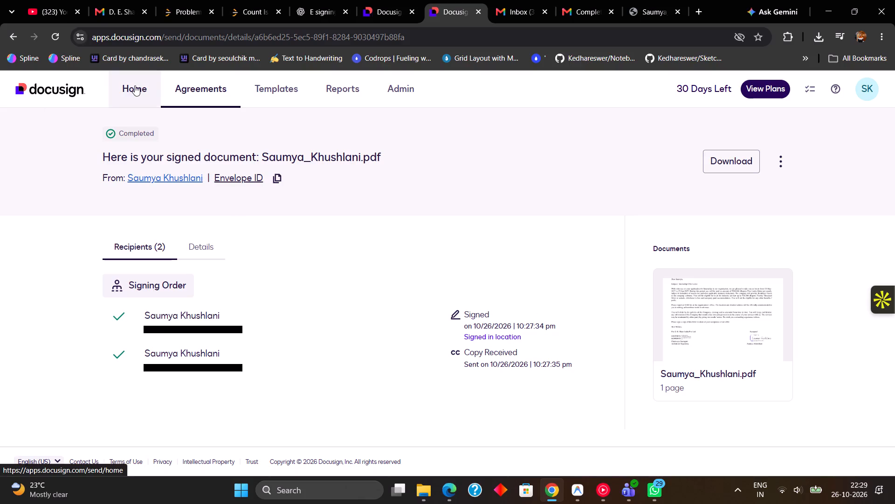
click(354, 210)
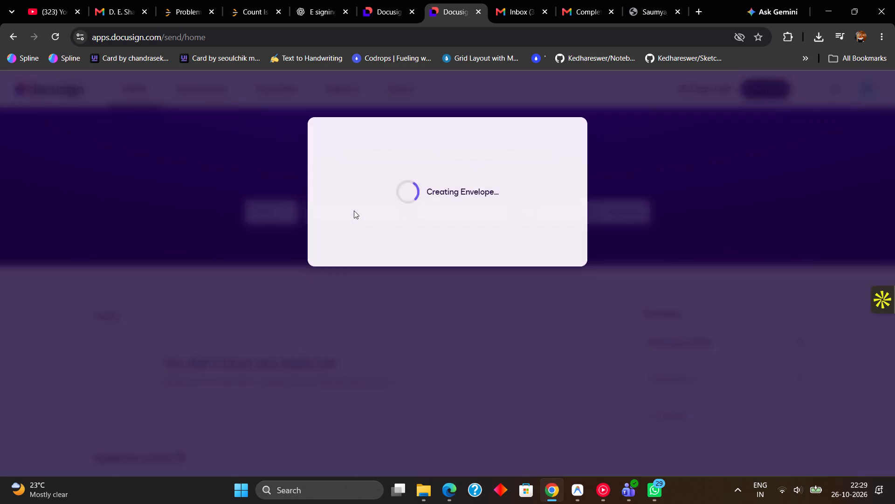
click(418, 306)
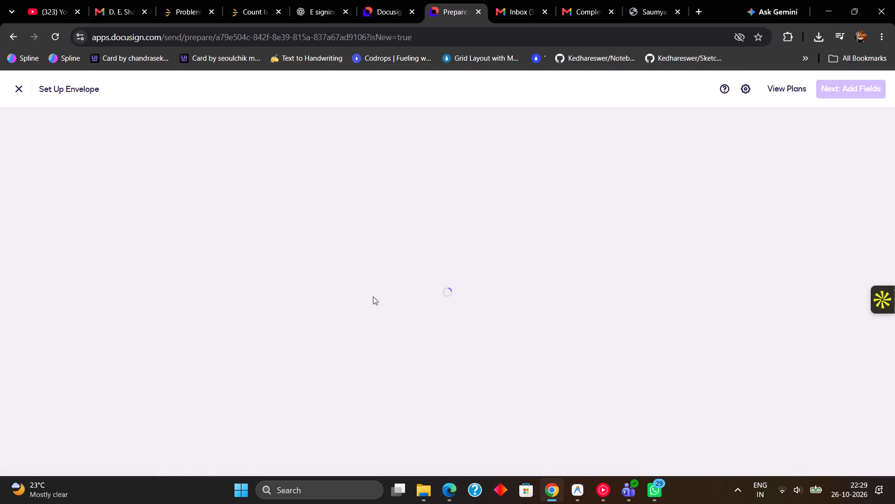
click(20, 92)
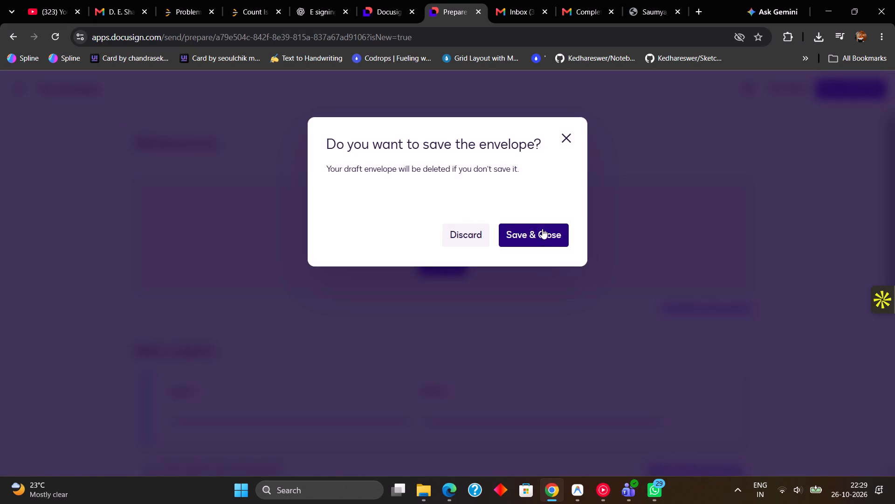
click(542, 230)
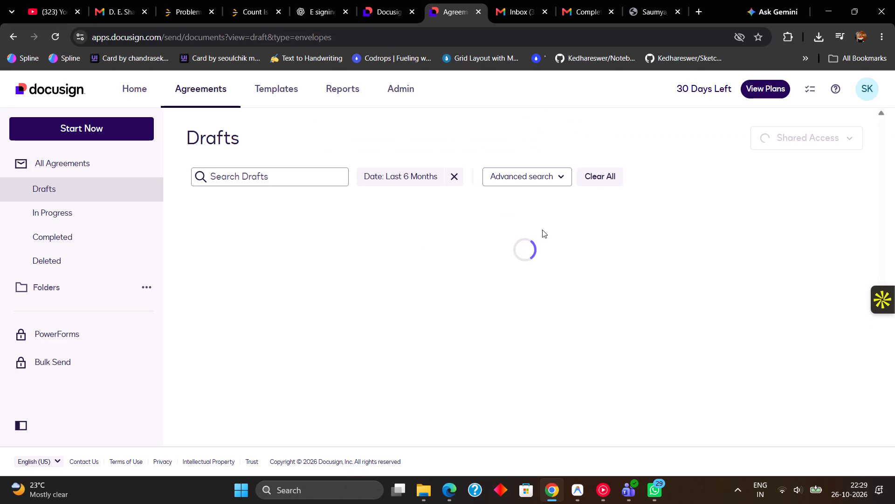
Start a Sign Document session from the home page with the original offer letter PDF, without the (1) suffix, from Downloads.
click(191, 86)
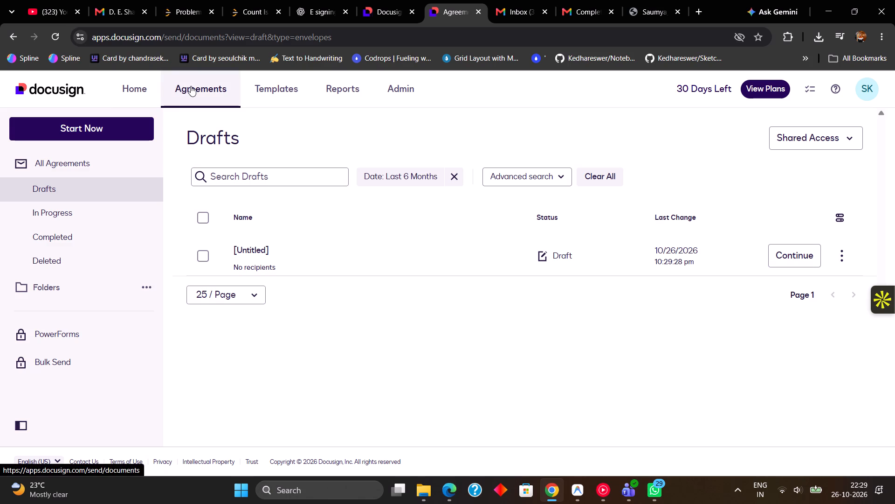
click(119, 85)
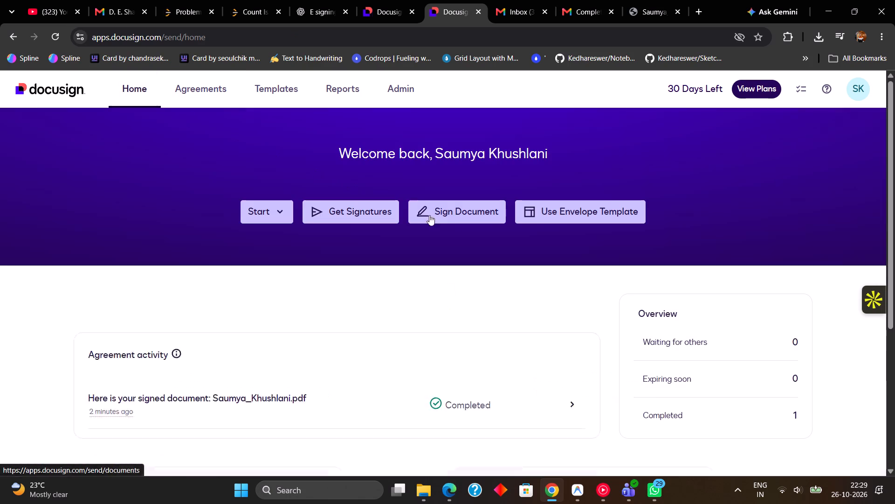
click(447, 214)
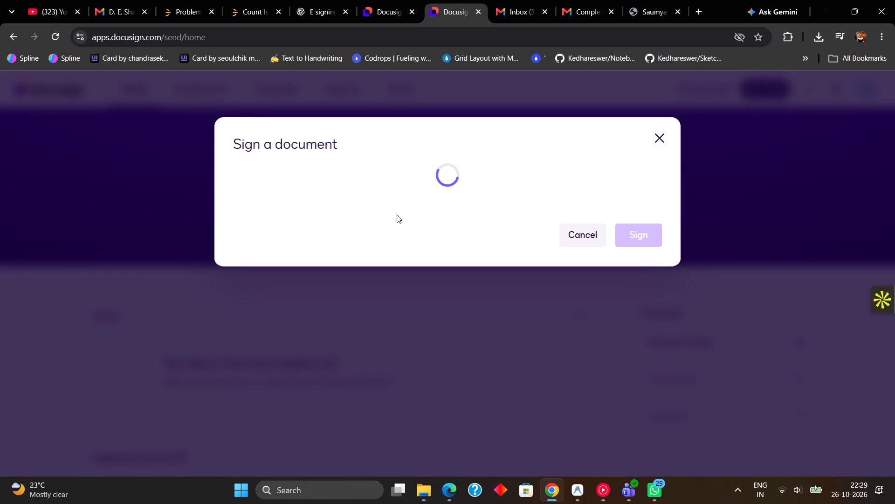
click(451, 258)
click(454, 293)
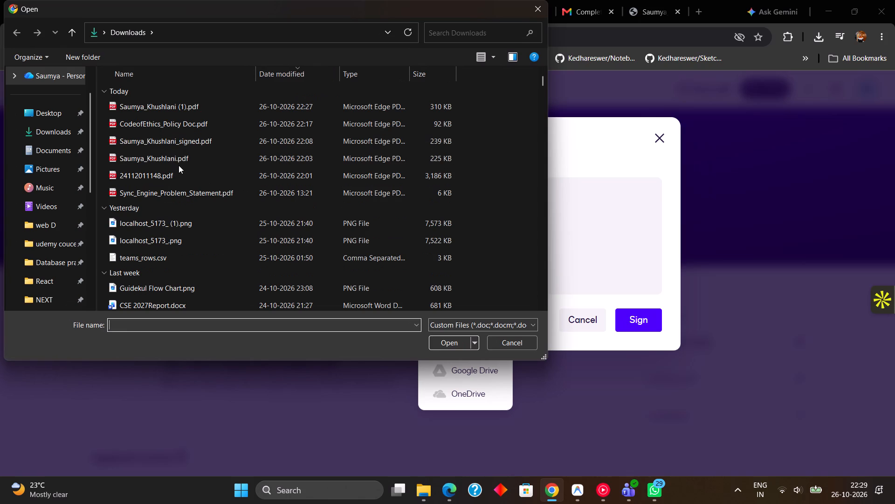
double_click(181, 159)
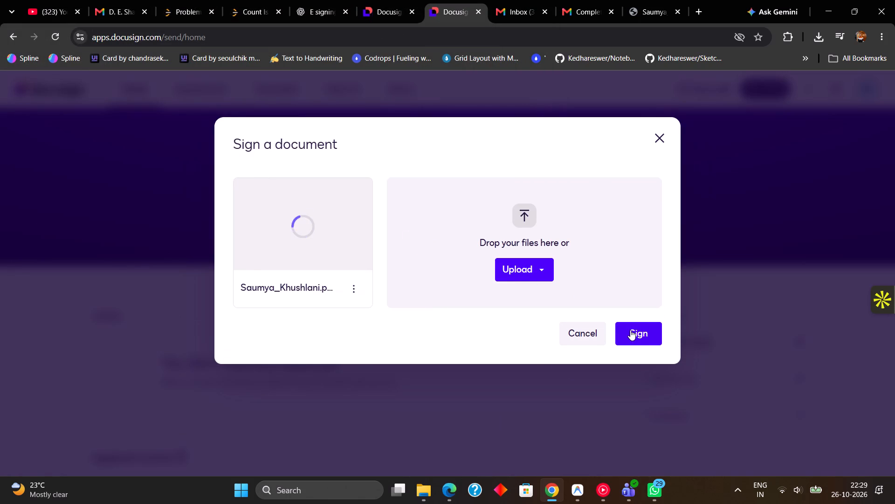
click(630, 330)
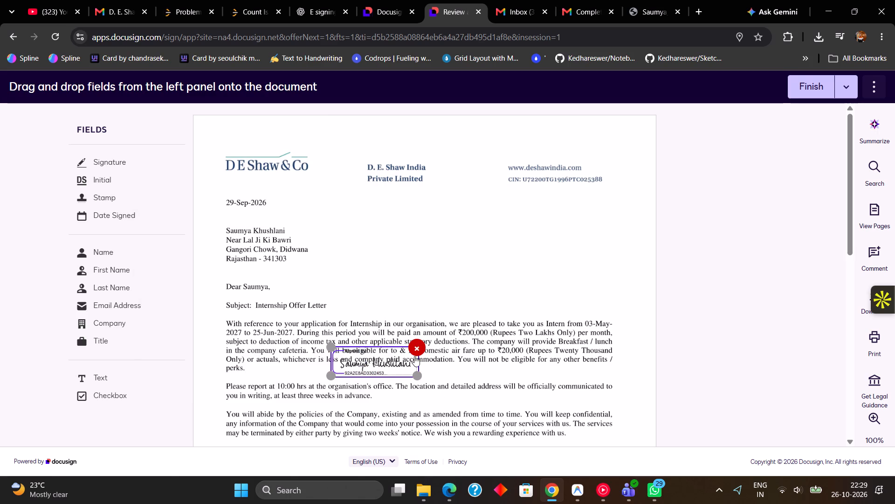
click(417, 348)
Dismiss the field guidance and examine the previews of the Signature, Initial, Stamp, Date Signed and name fields.
click(108, 168)
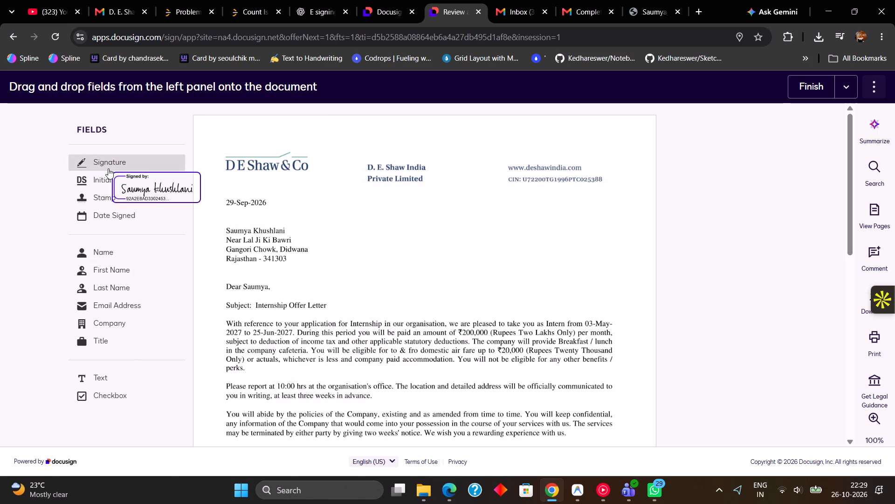
click(115, 179)
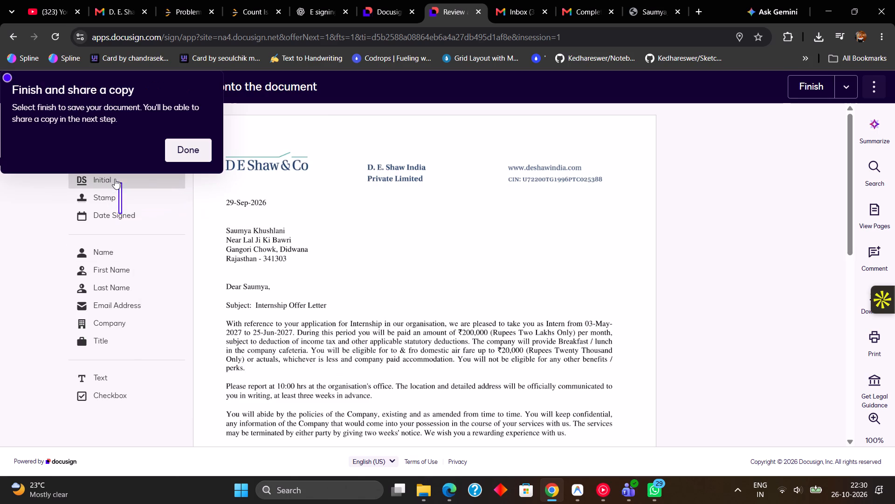
click(121, 196)
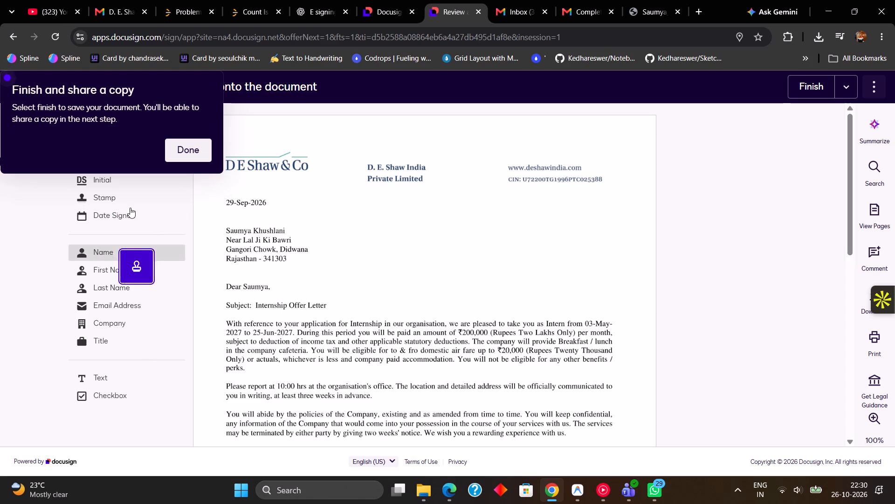
click(184, 144)
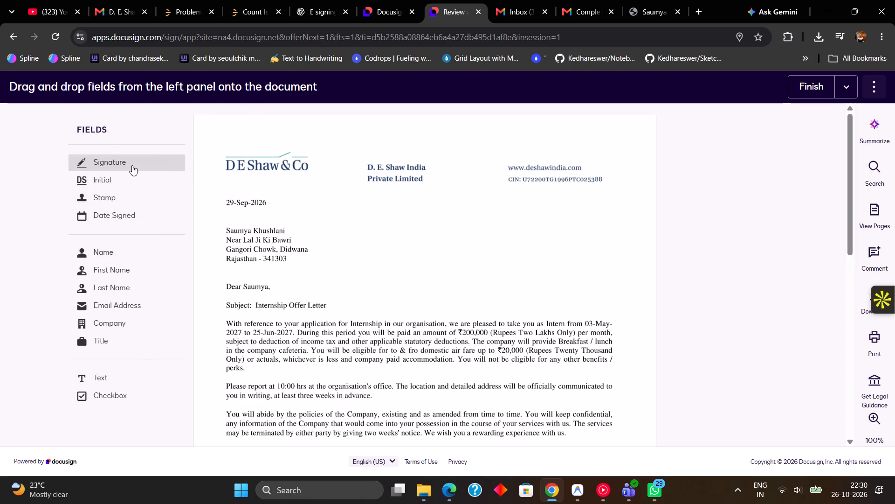
click(132, 165)
right_click(90, 159)
click(80, 162)
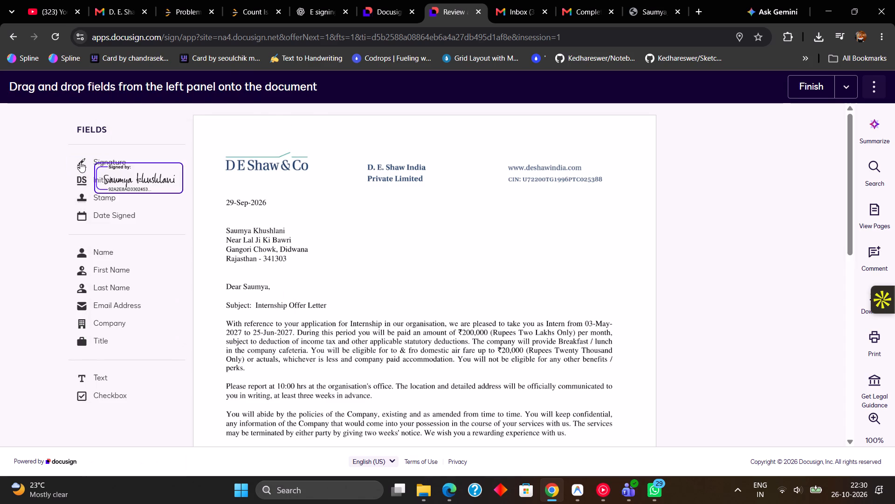
click(84, 185)
click(109, 198)
click(110, 214)
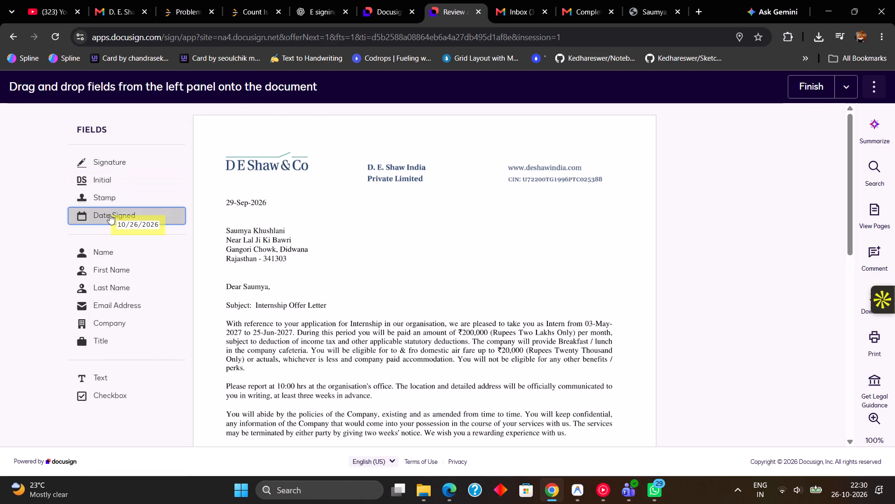
click(122, 168)
click(134, 290)
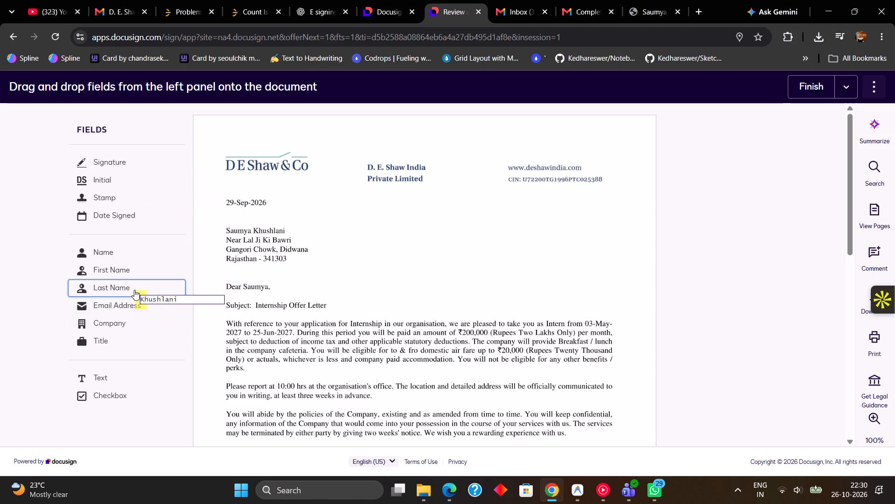
click(139, 273)
click(110, 254)
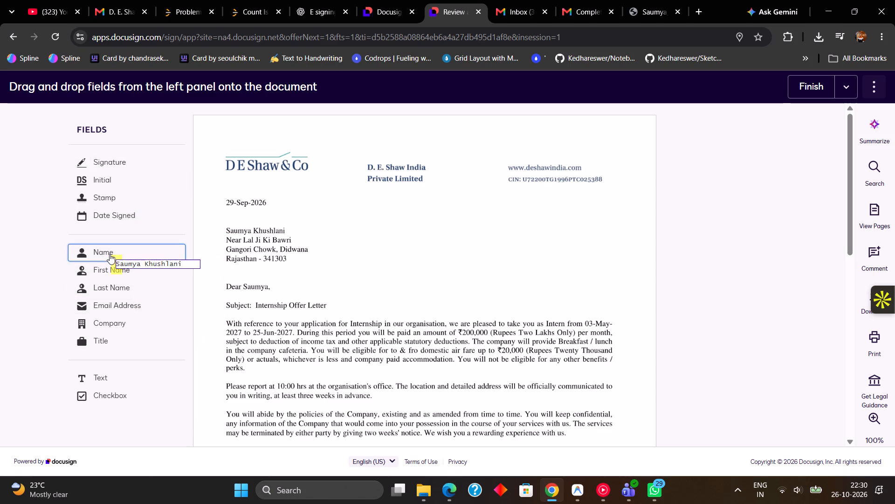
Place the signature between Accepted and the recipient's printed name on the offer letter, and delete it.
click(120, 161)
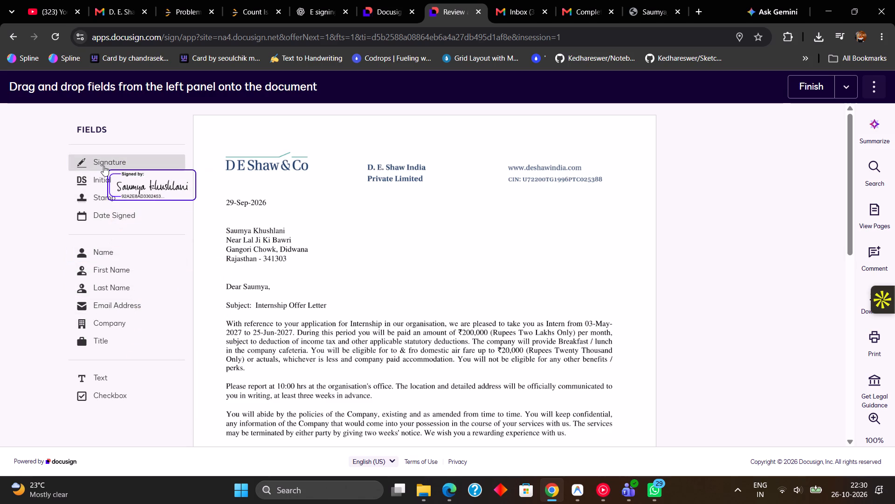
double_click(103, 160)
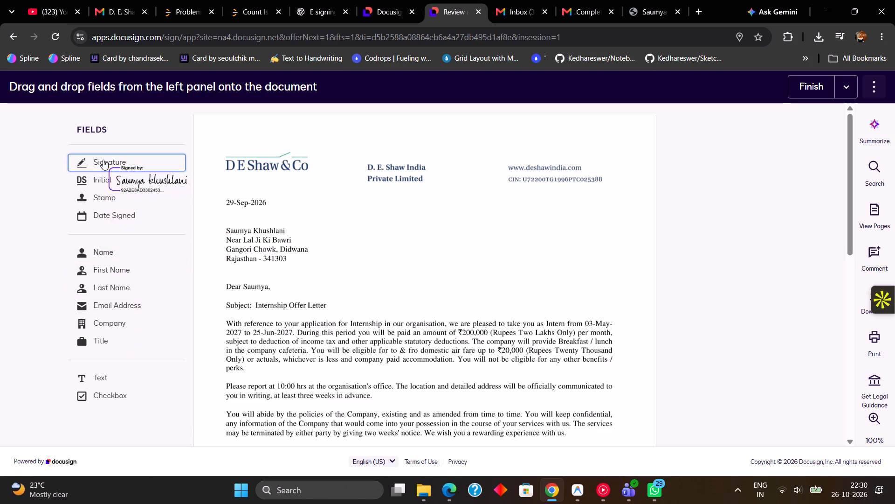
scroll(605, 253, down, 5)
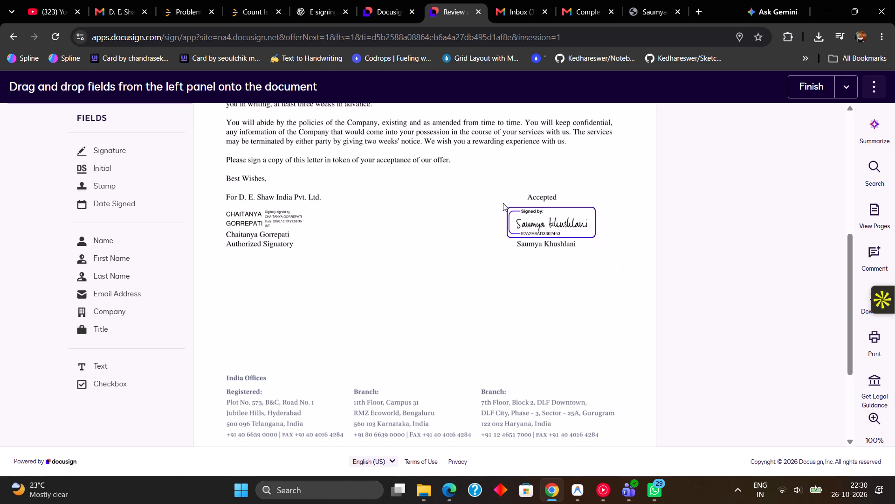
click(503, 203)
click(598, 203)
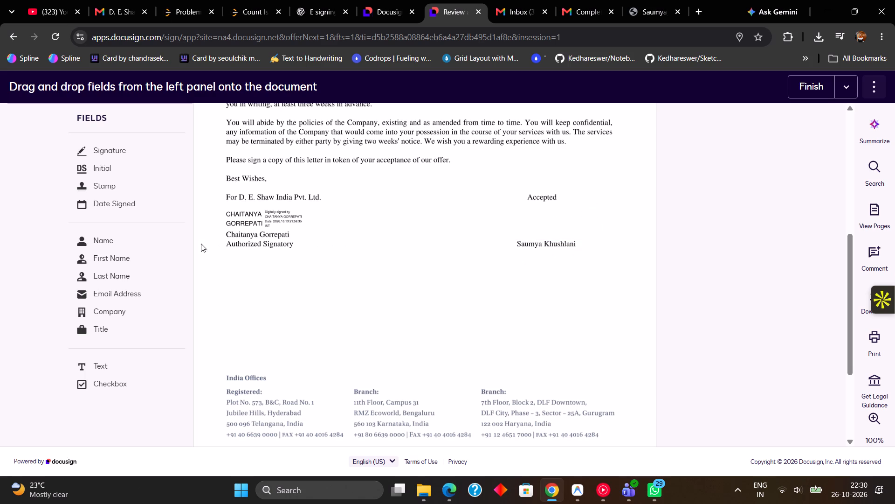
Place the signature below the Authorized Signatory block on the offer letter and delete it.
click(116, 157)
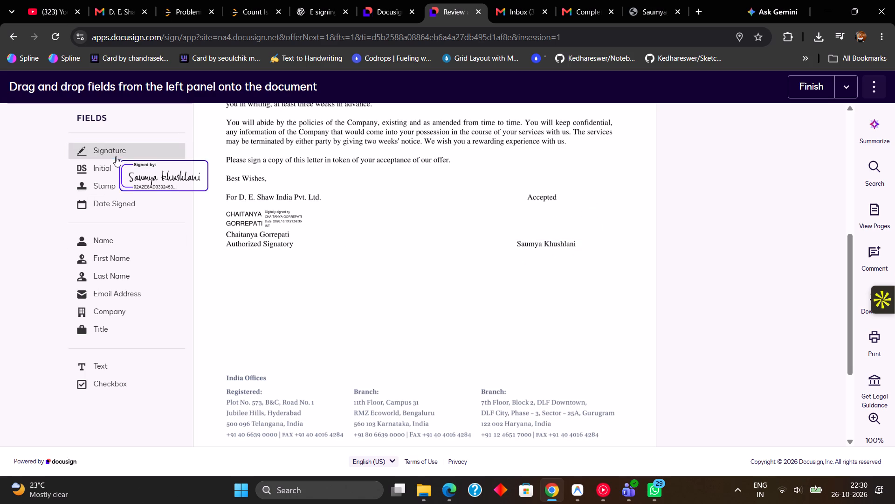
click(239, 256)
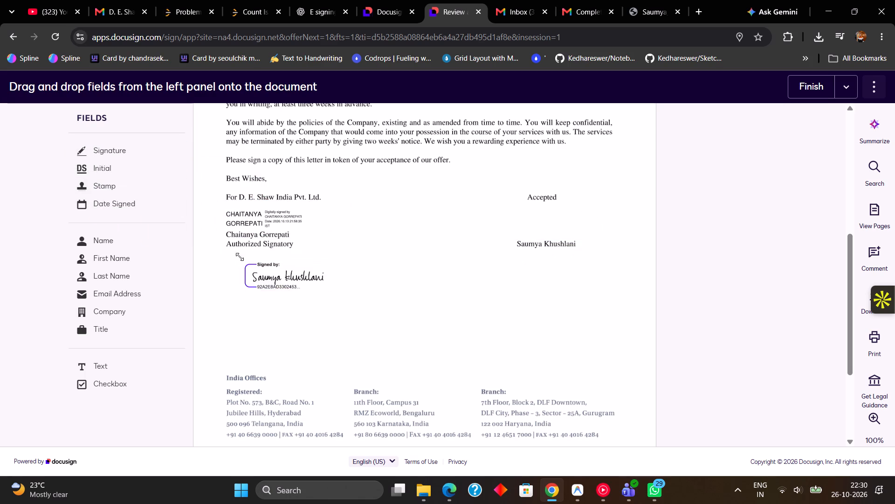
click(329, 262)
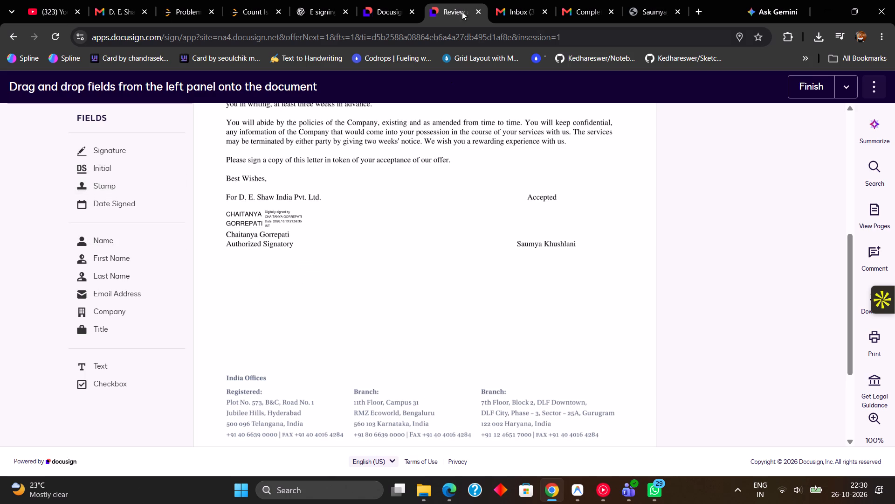
Open the original offer letter PDF, without the (1) suffix, from Downloads to inspect its signature blocks.
click(434, 491)
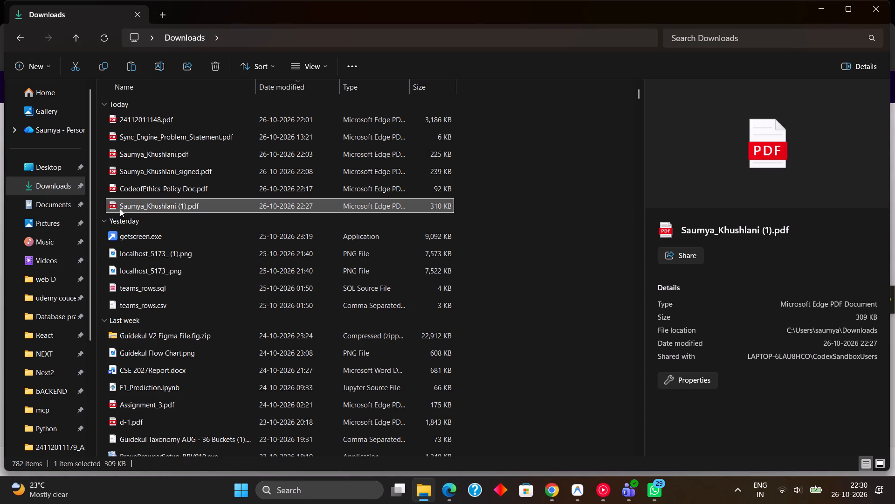
double_click(177, 154)
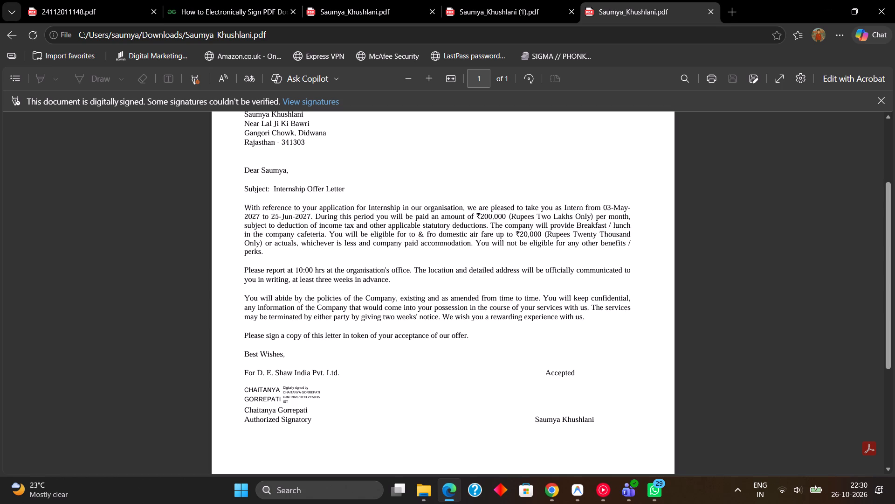
Review the offer letter's benefits paragraph, highlighting the Breakfast / lunch in the company cafeteria and company paid accommodation wording.
drag(575, 227, 631, 227)
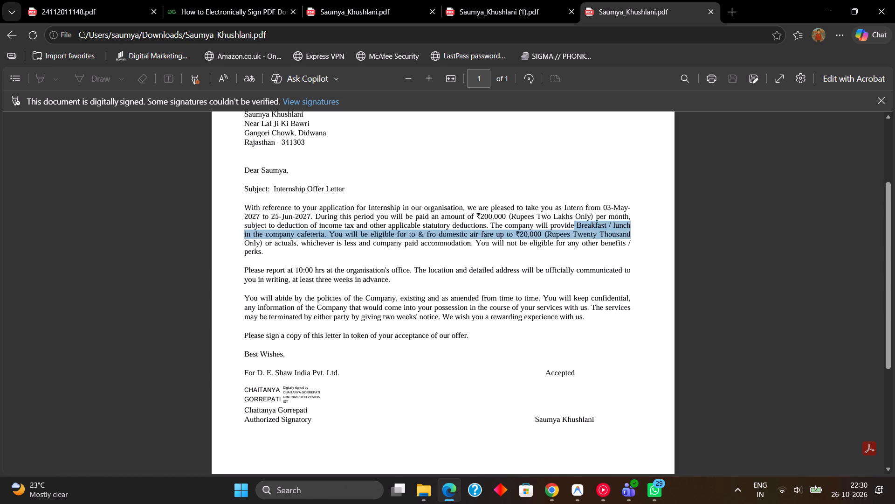
drag(631, 227, 328, 234)
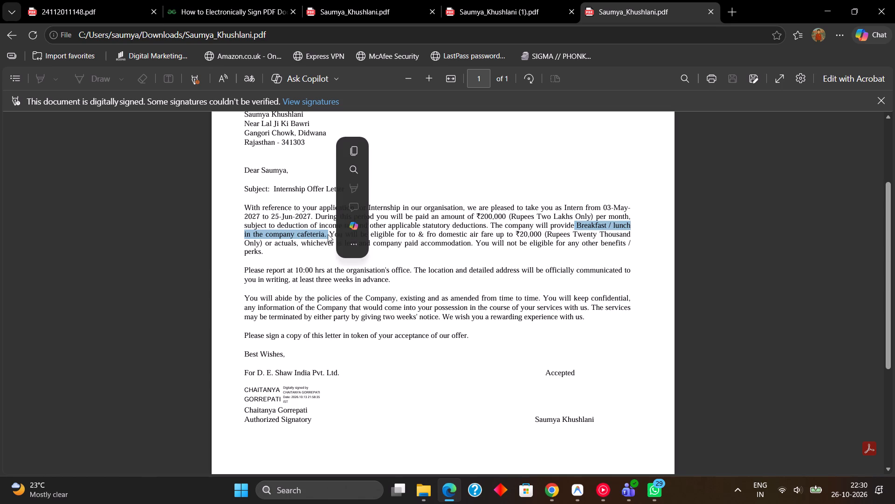
click(305, 237)
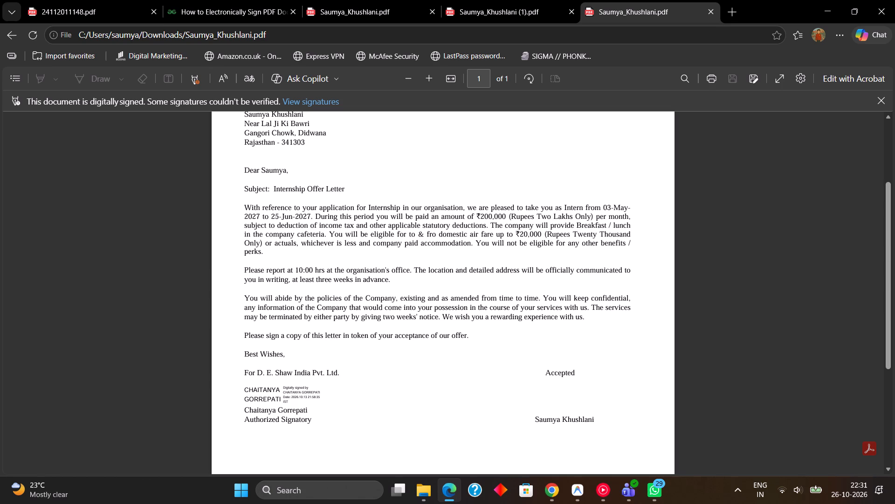
drag(372, 244, 474, 243)
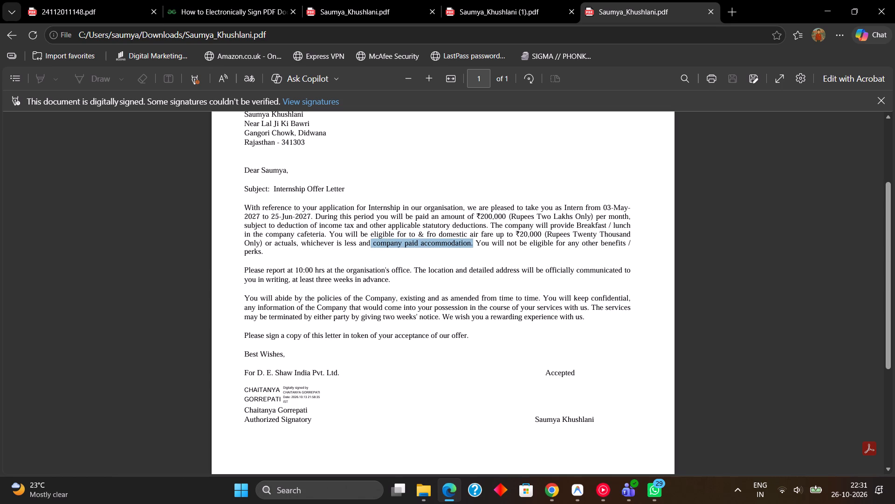
drag(474, 243, 471, 243)
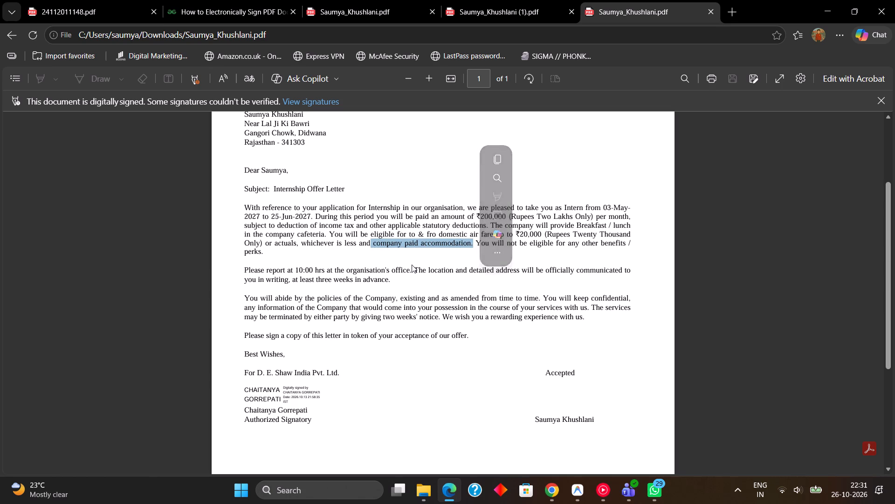
click(412, 265)
scroll(412, 264, up, 6)
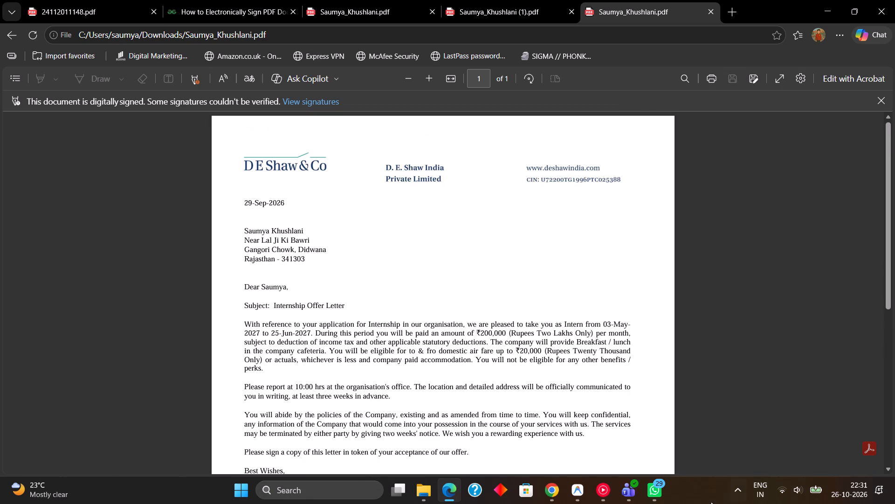
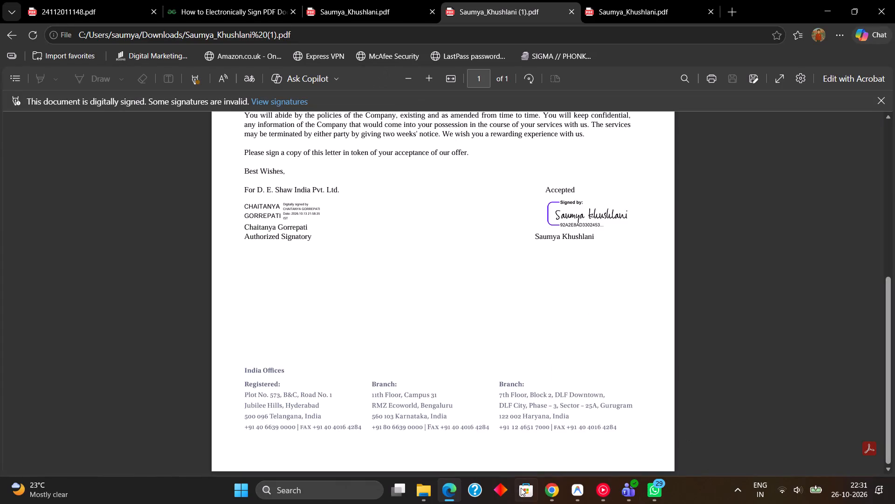
Switch to the Docusign review session in Chrome and look over the unsigned offer letter, its fields and the document options.
click(546, 488)
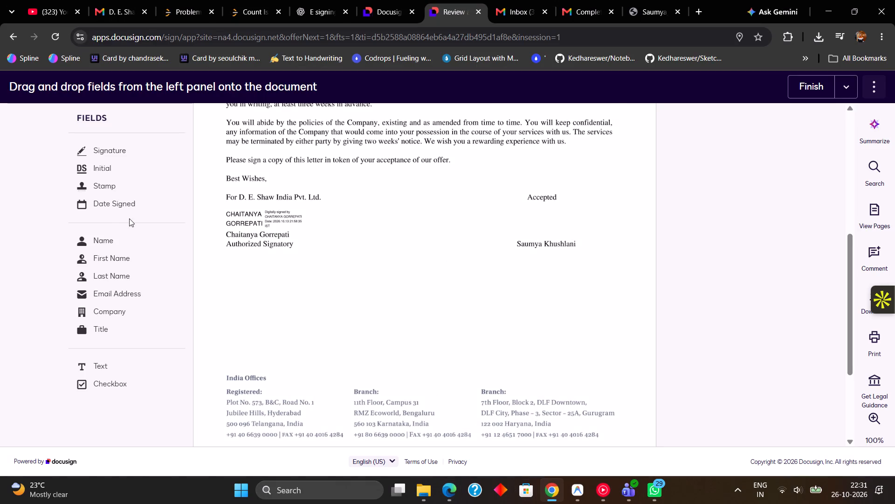
scroll(108, 221, up, 4)
click(128, 120)
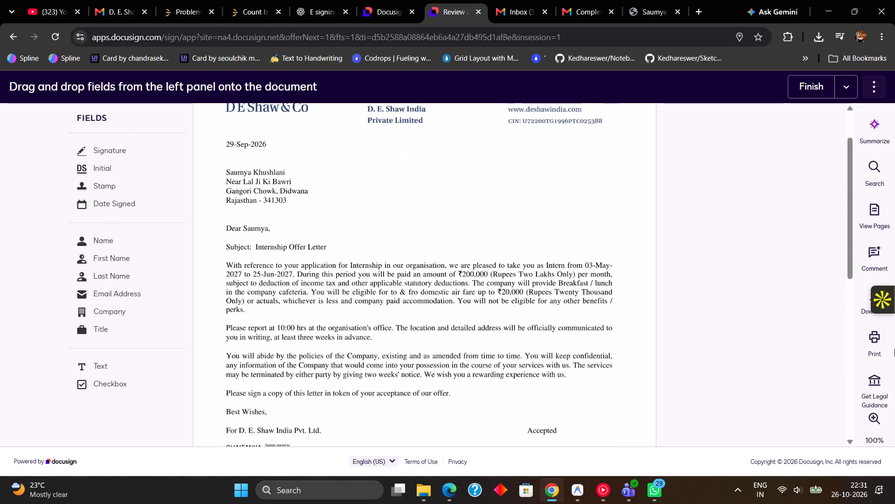
scroll(867, 364, down, 6)
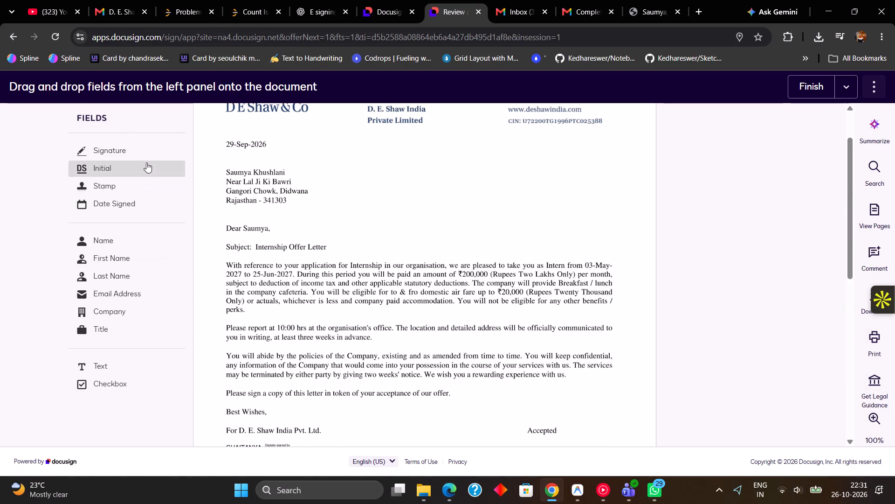
scroll(148, 152, up, 6)
scroll(353, 152, up, 5)
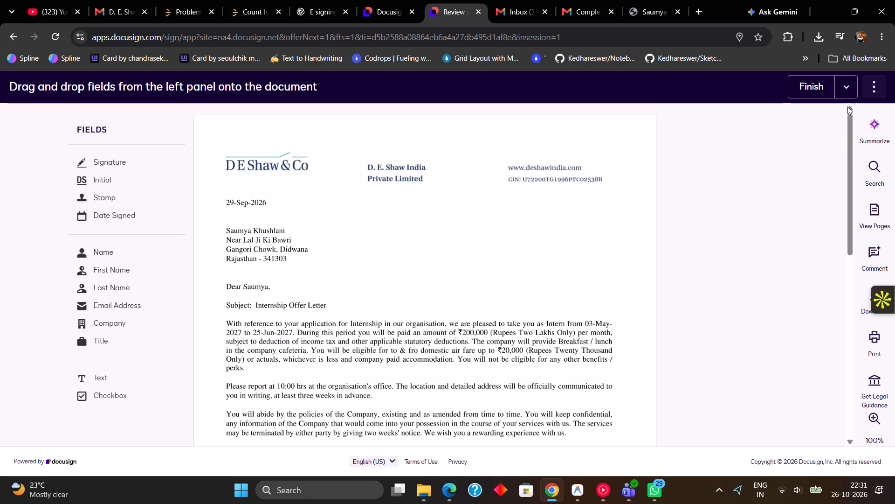
click(869, 88)
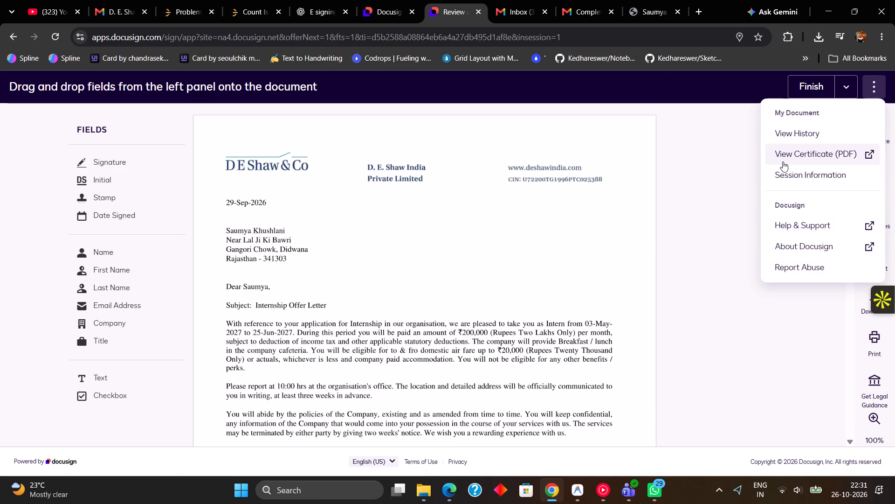
click(737, 193)
scroll(891, 174, down, 2)
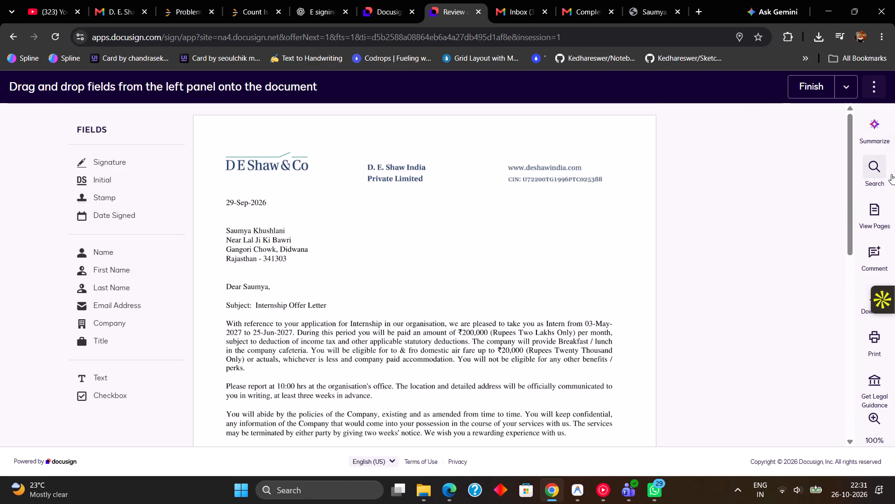
Move the floating extension badge off the Download tool so that it sits next to Summarize.
scroll(881, 191, down, 4)
drag(894, 301, 894, 471)
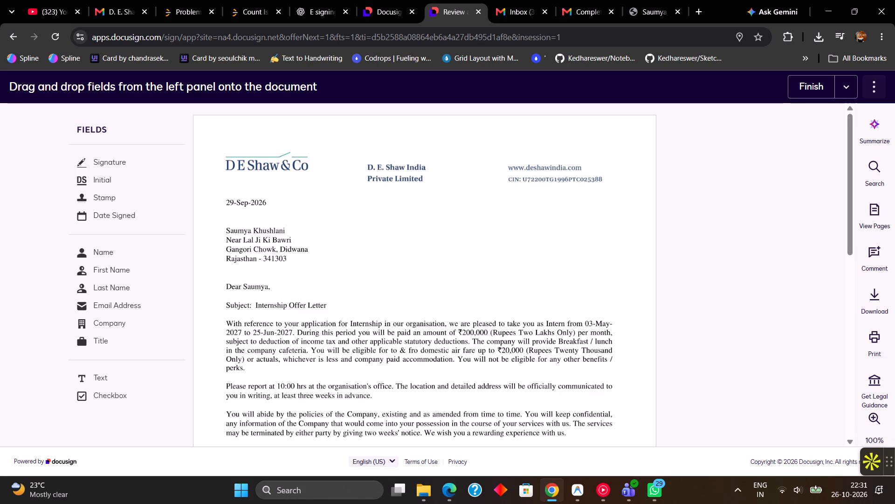
drag(894, 471, 893, 103)
scroll(858, 335, down, 6)
scroll(732, 350, up, 1)
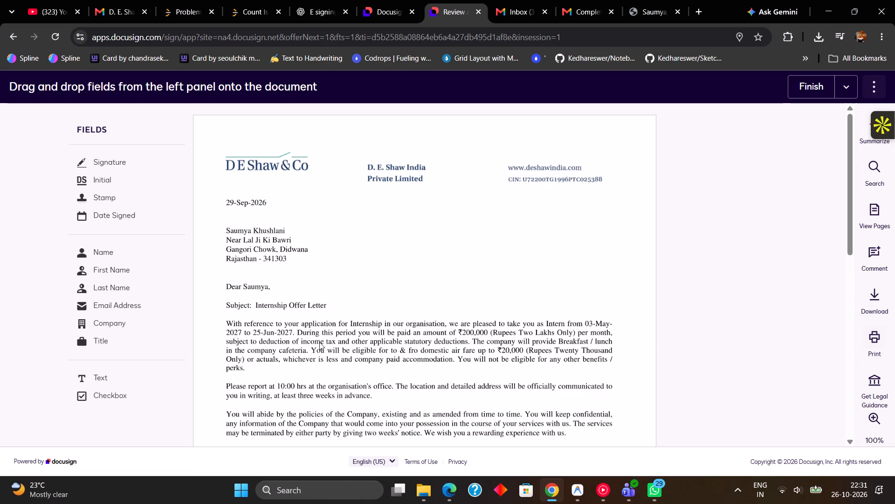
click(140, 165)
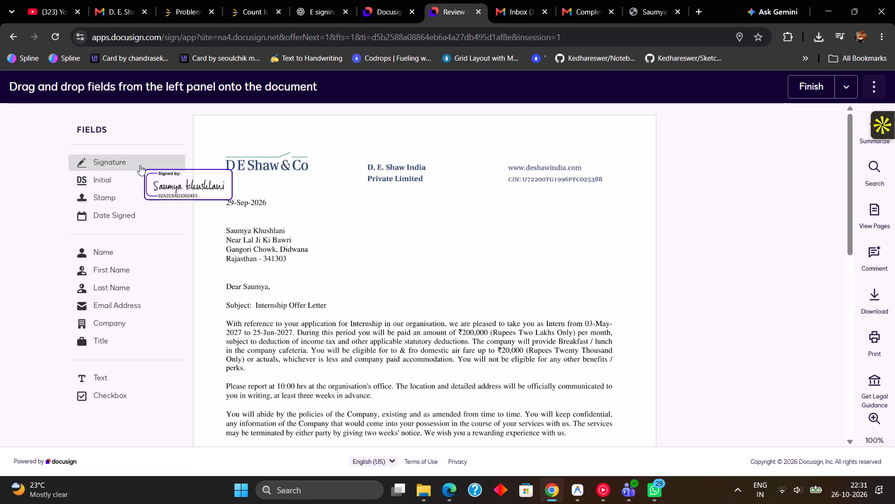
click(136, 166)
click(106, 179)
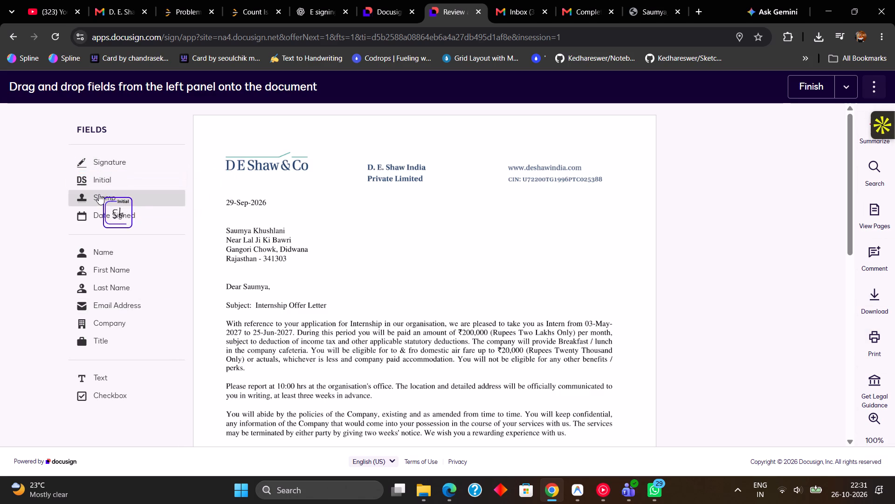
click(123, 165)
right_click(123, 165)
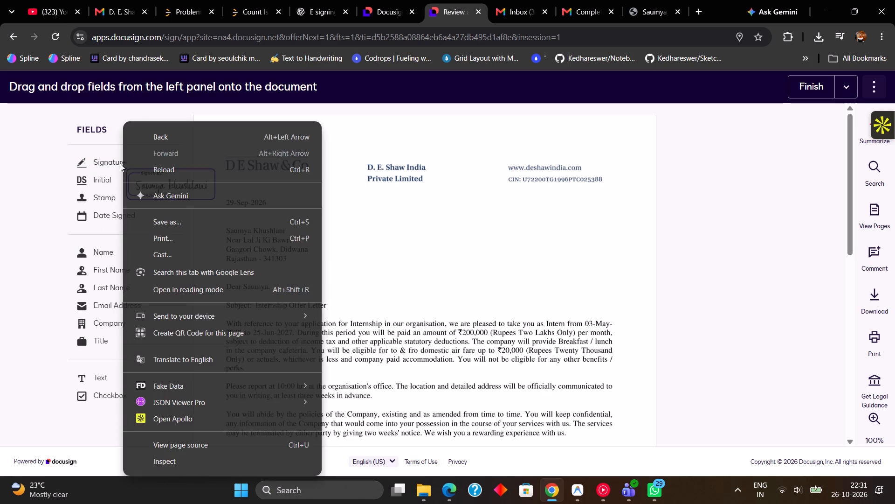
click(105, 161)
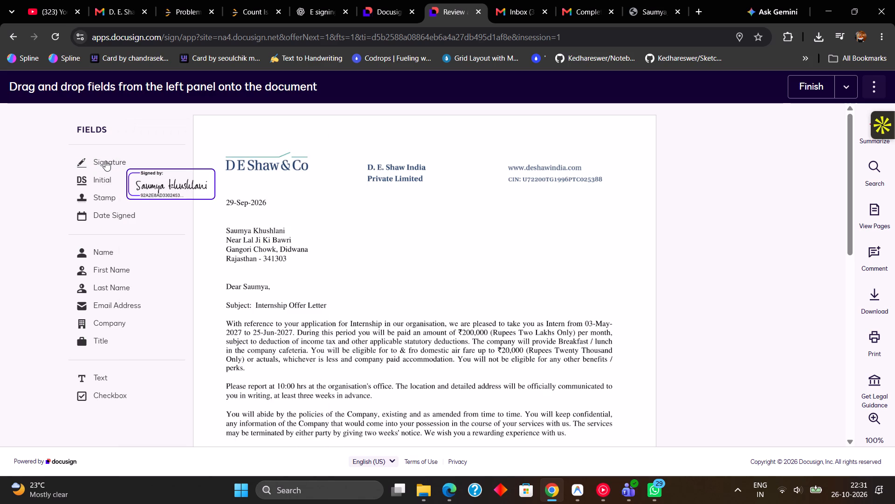
Open Docusign Help & Support from the document options, and return to the offer letter review.
click(876, 90)
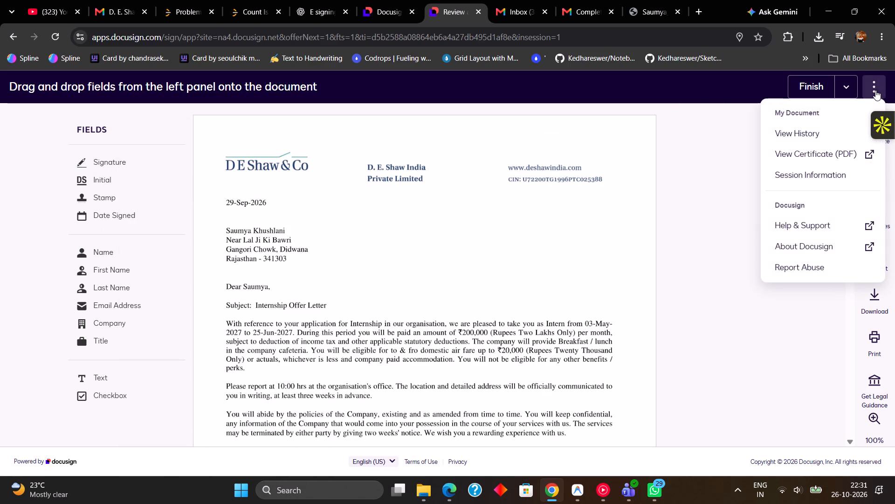
click(799, 231)
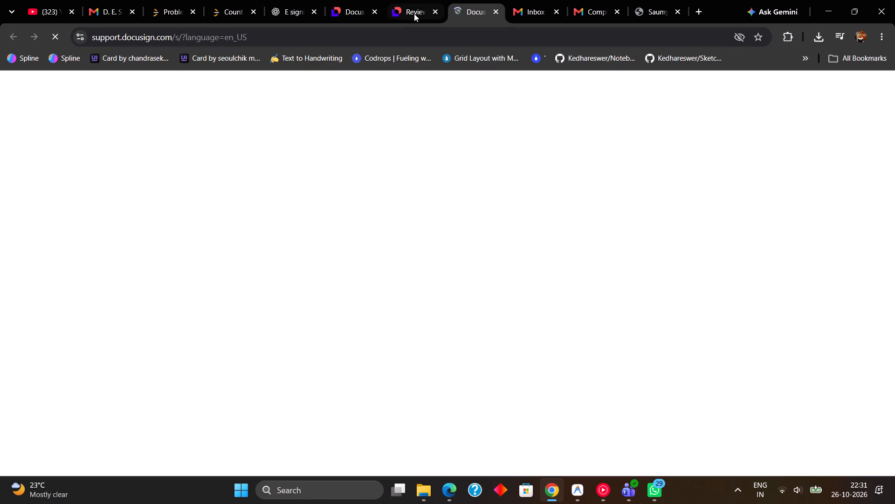
click(414, 13)
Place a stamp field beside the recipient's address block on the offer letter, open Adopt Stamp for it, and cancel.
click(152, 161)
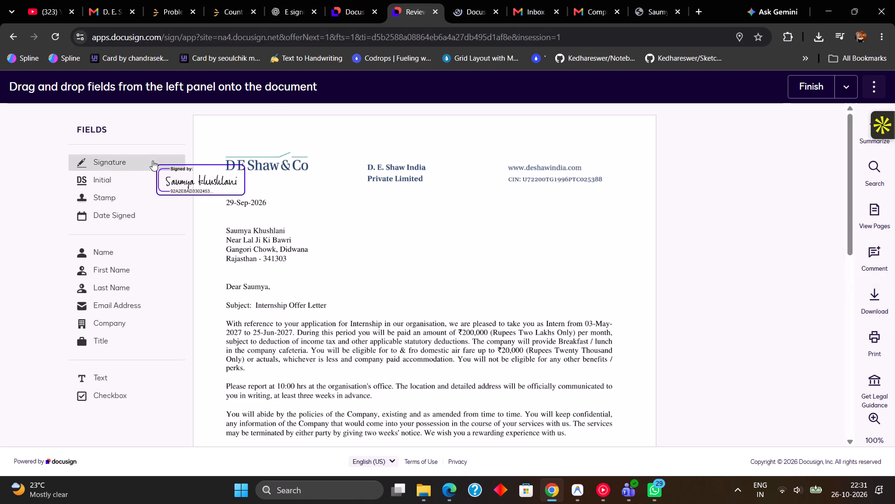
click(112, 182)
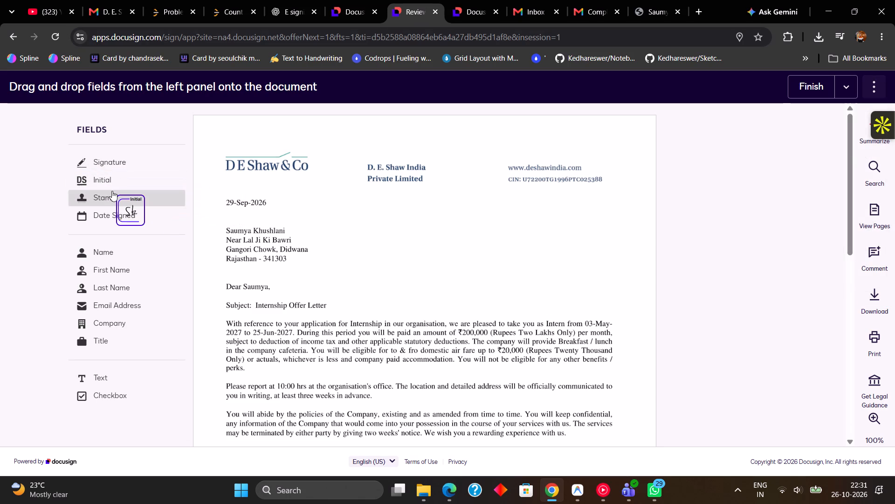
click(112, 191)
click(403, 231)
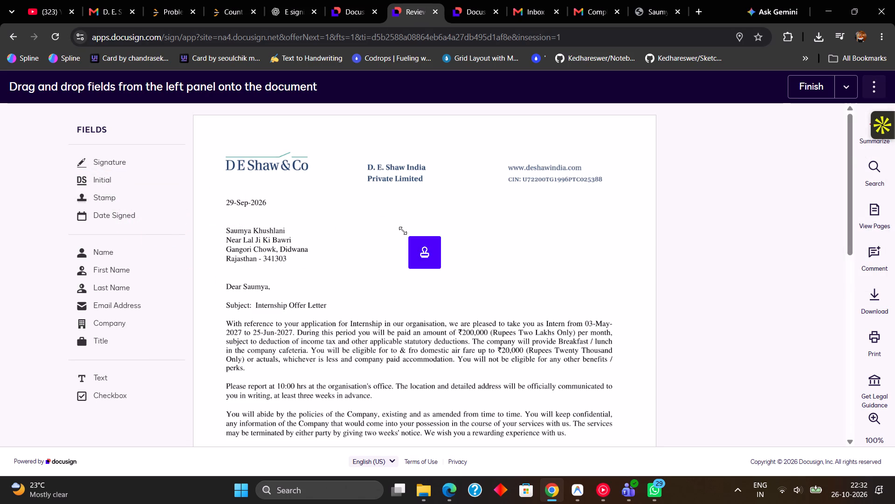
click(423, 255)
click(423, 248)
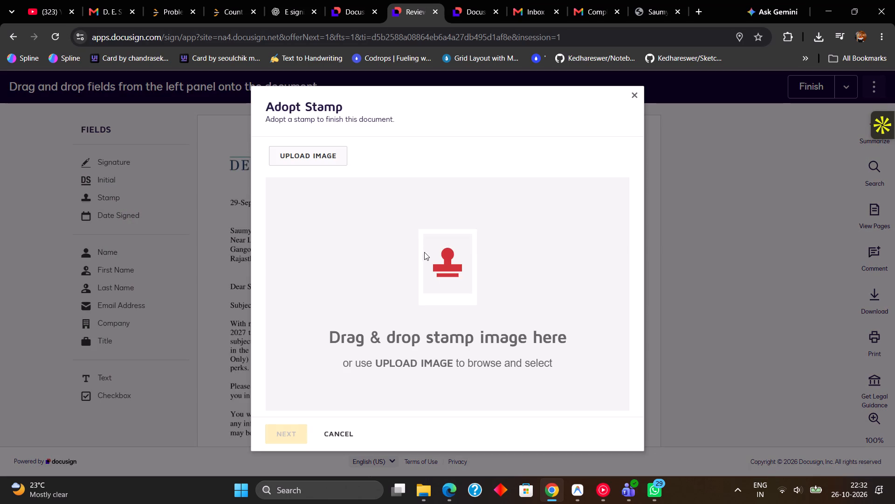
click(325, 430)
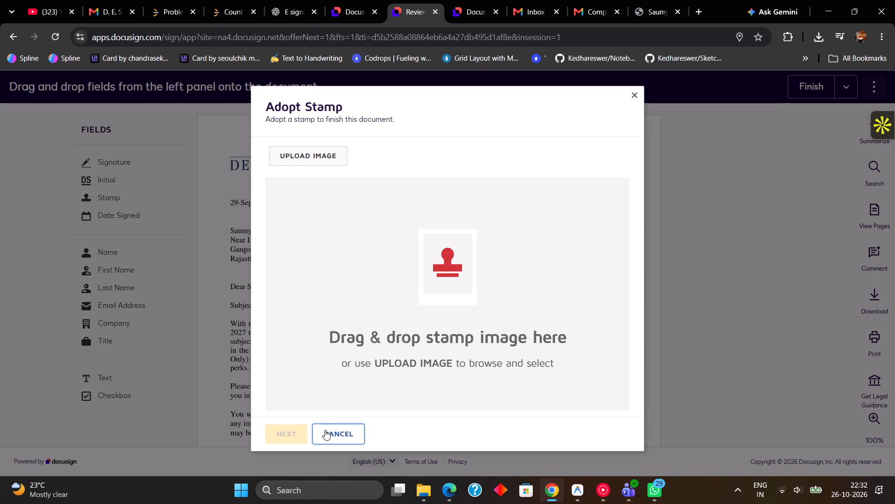
Examine the signature area at the end of the offer letter.
scroll(126, 214, down, 9)
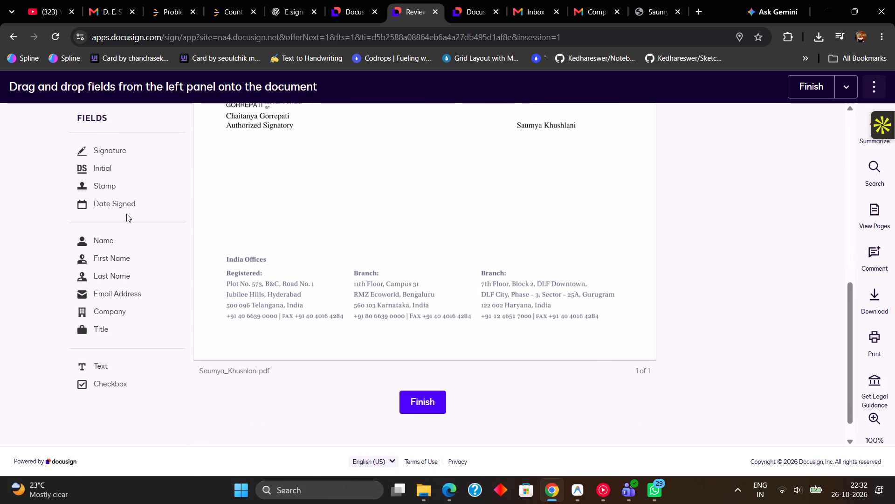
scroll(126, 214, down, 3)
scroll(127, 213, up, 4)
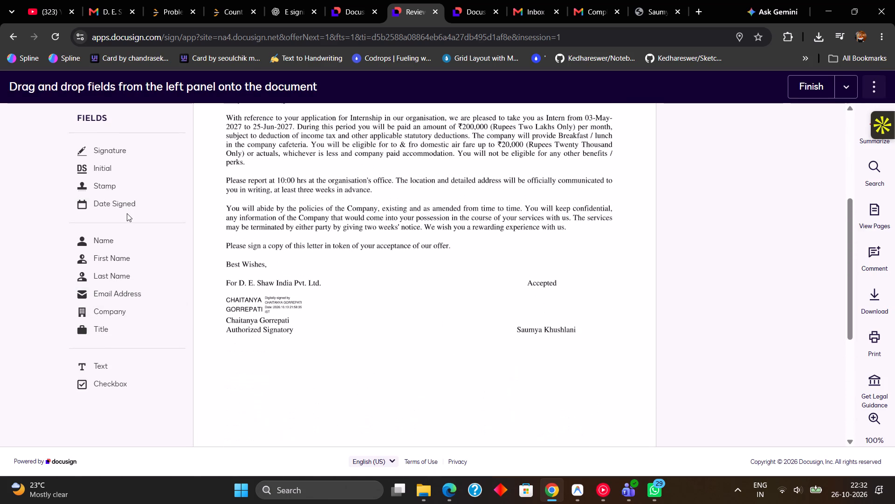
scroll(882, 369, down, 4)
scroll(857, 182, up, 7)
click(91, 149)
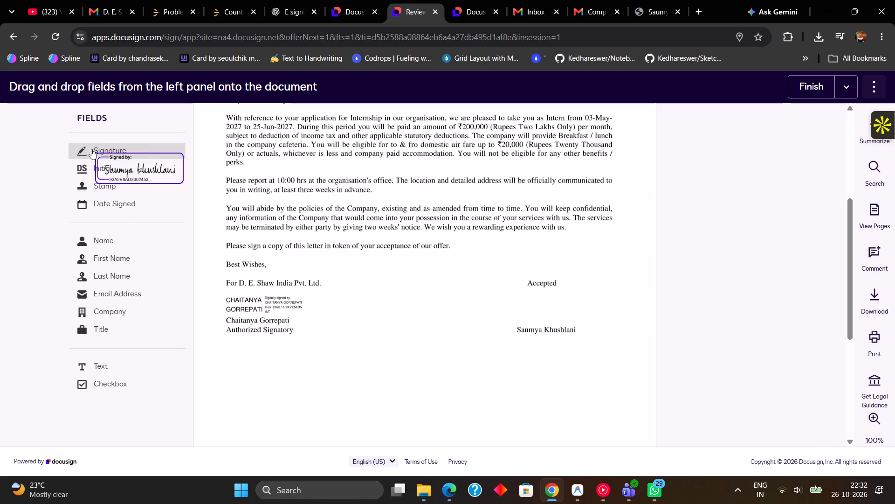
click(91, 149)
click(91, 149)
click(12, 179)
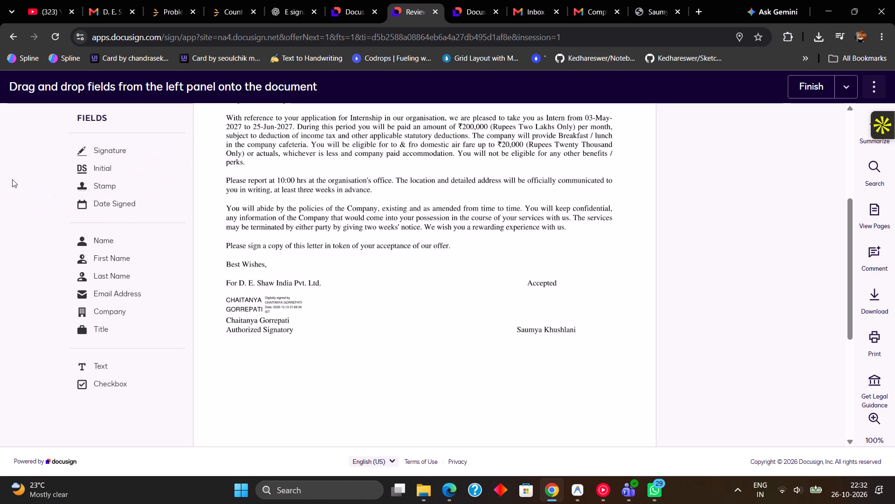
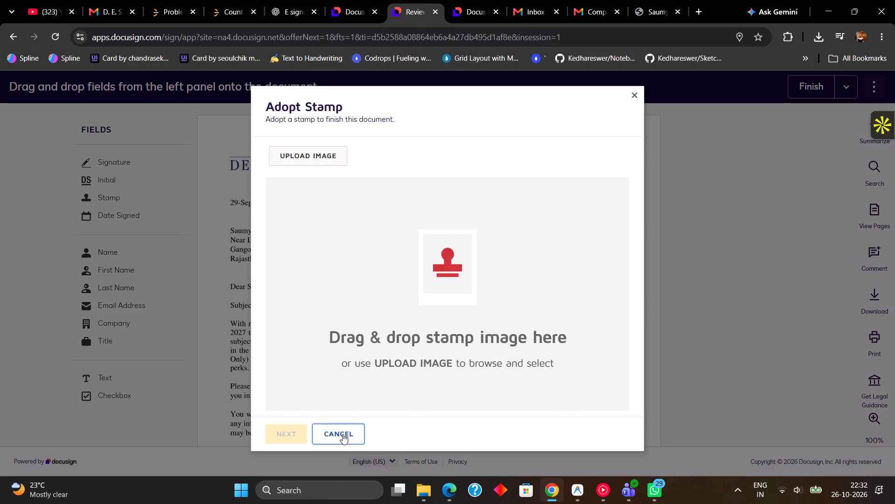
Remove the stamp field placed beside the recipient's address block on the offer letter.
drag(435, 255, 502, 242)
right_click(424, 248)
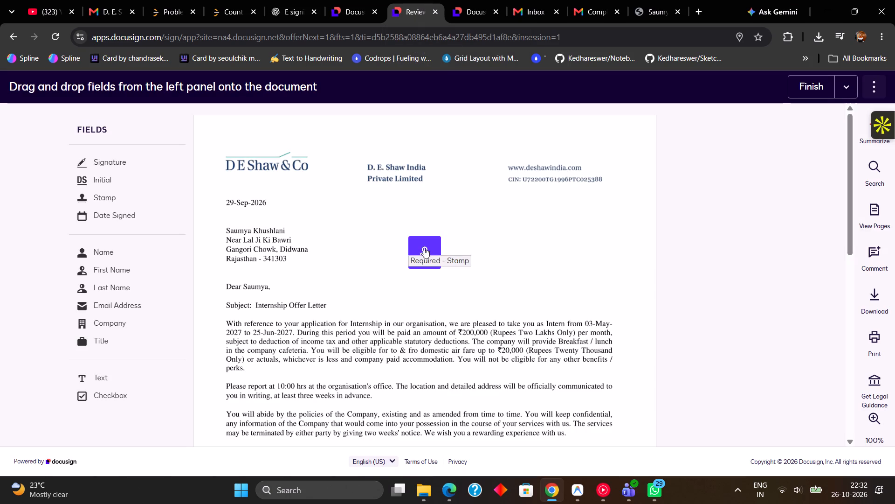
click(406, 247)
click(431, 236)
drag(437, 239, 450, 242)
click(446, 238)
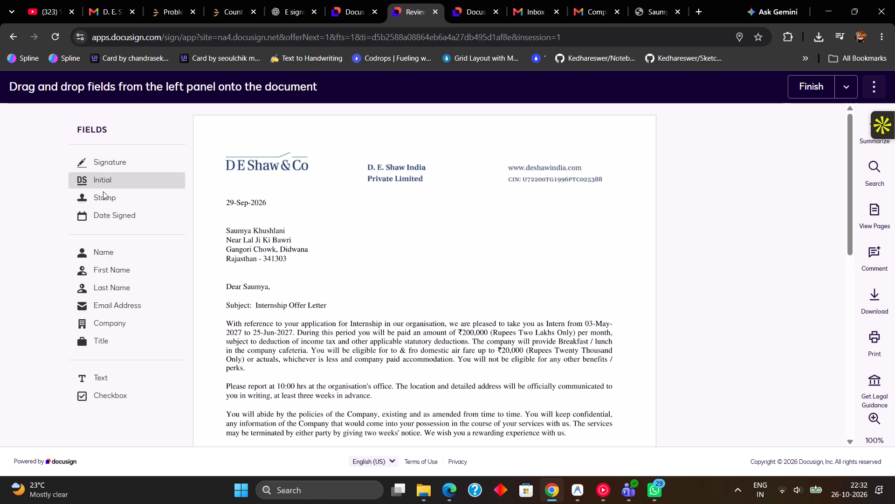
Pick the Stamp field and switch to the Initial field for placement on the offer letter.
click(116, 198)
click(121, 177)
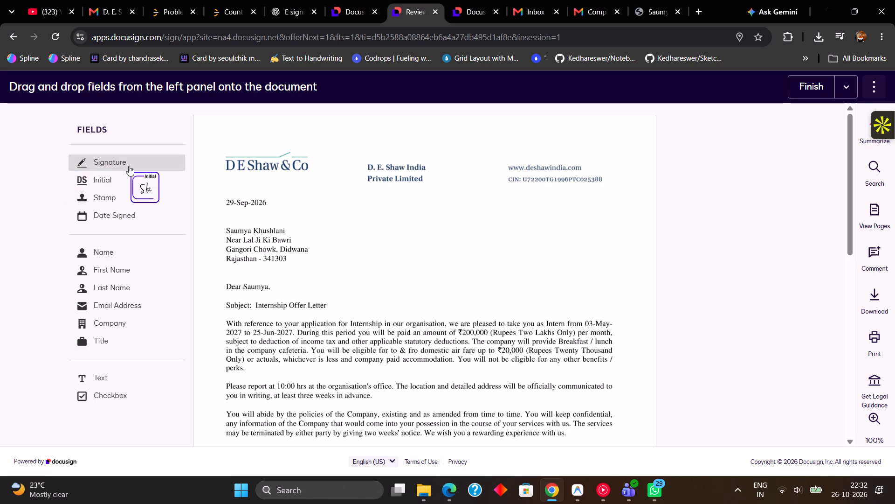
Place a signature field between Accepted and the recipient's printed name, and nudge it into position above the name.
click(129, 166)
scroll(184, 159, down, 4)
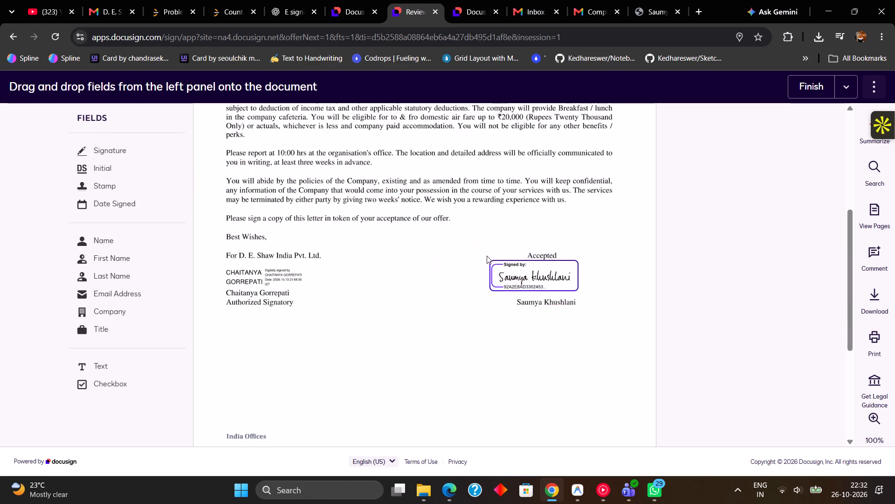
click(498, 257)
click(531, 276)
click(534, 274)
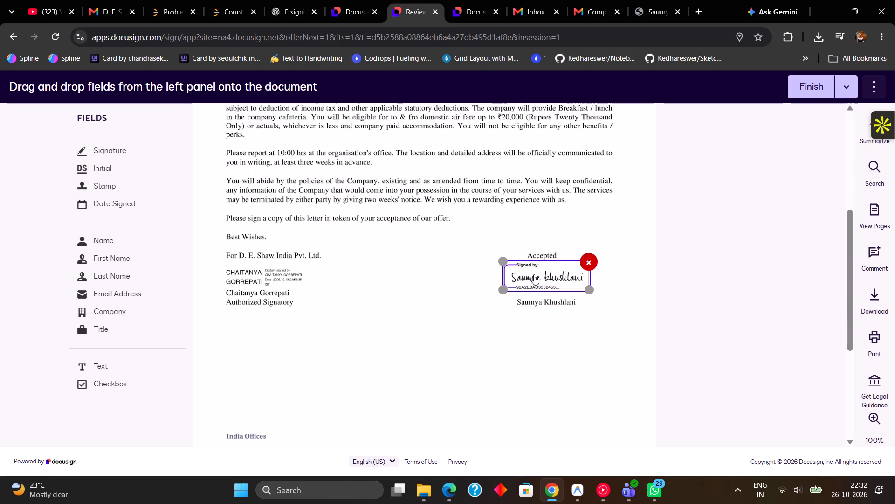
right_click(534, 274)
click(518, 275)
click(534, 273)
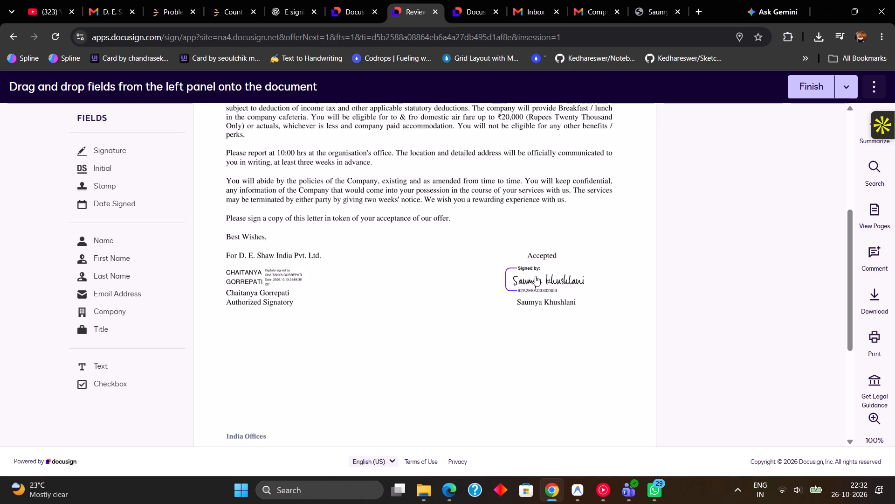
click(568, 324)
Download the offer letter as a combined PDF and open the downloaded copy to look it over.
click(877, 300)
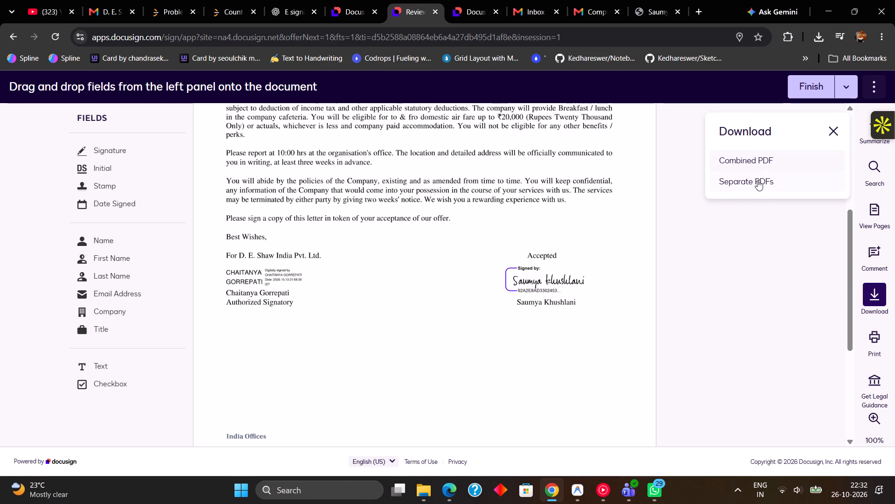
click(765, 164)
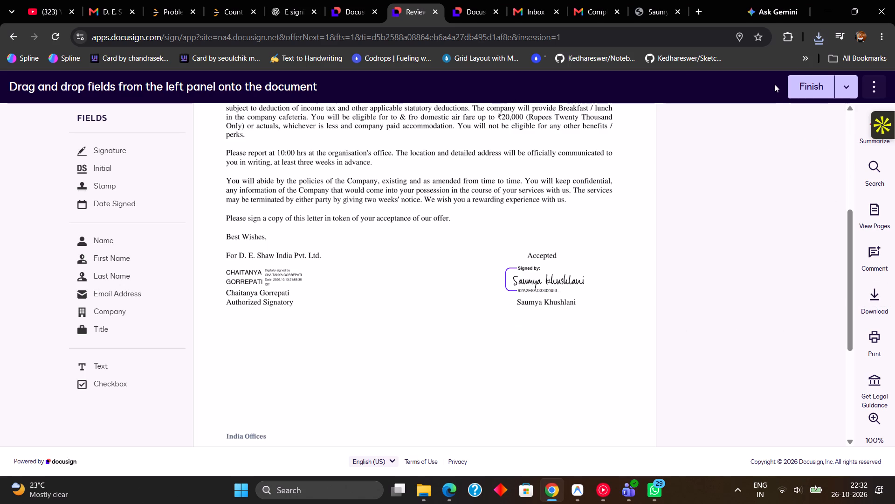
click(753, 75)
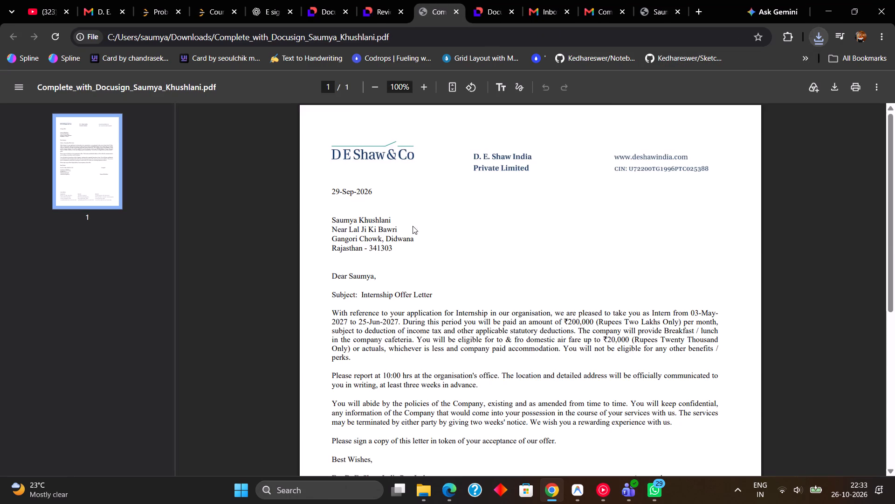
scroll(408, 253, down, 13)
scroll(418, 265, up, 7)
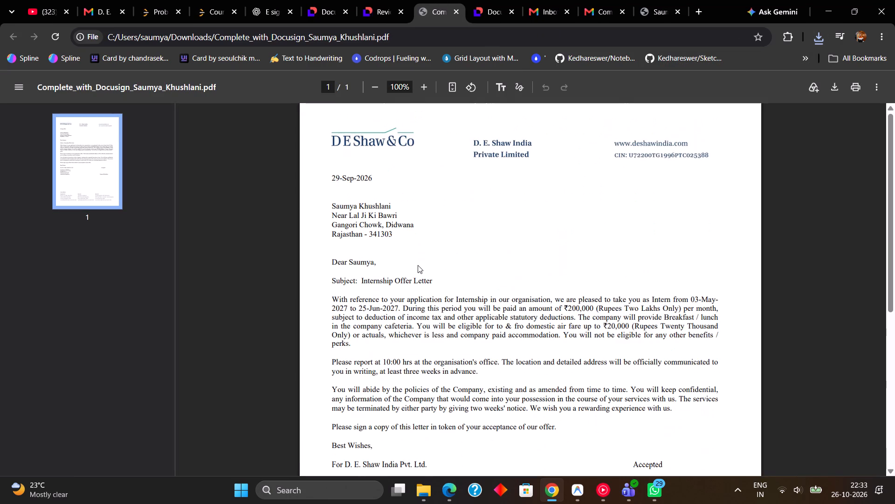
Return to the Docusign review, download the offer letter as separate PDFs, and check the recent download history.
click(392, 0)
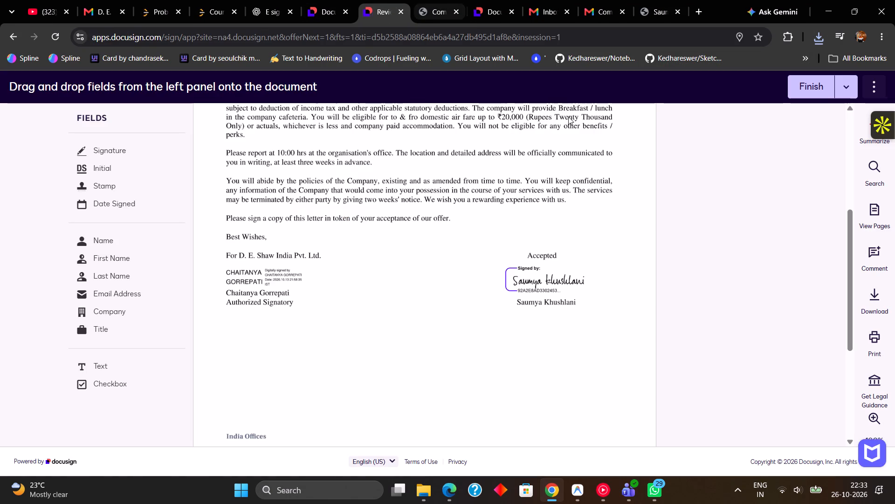
click(872, 297)
click(751, 179)
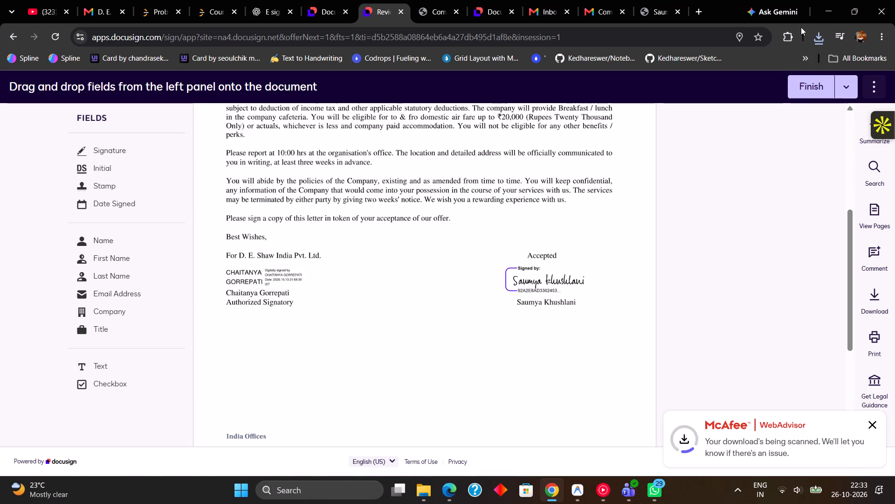
click(810, 38)
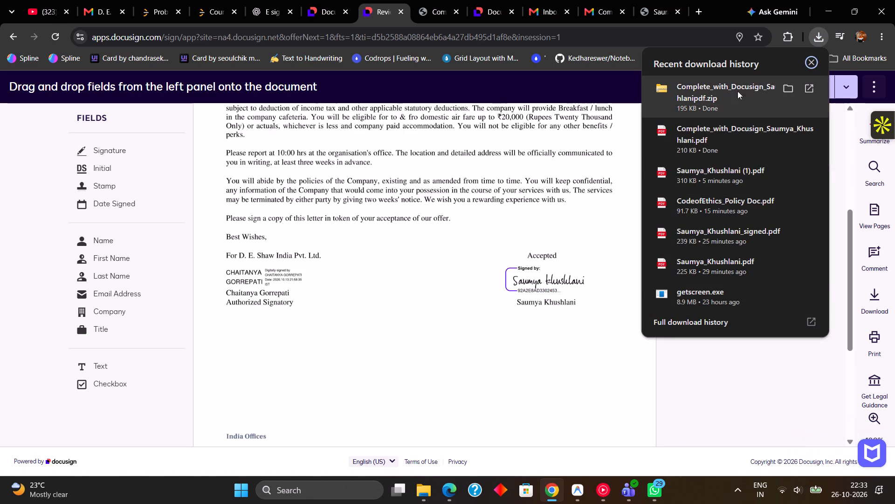
click(716, 369)
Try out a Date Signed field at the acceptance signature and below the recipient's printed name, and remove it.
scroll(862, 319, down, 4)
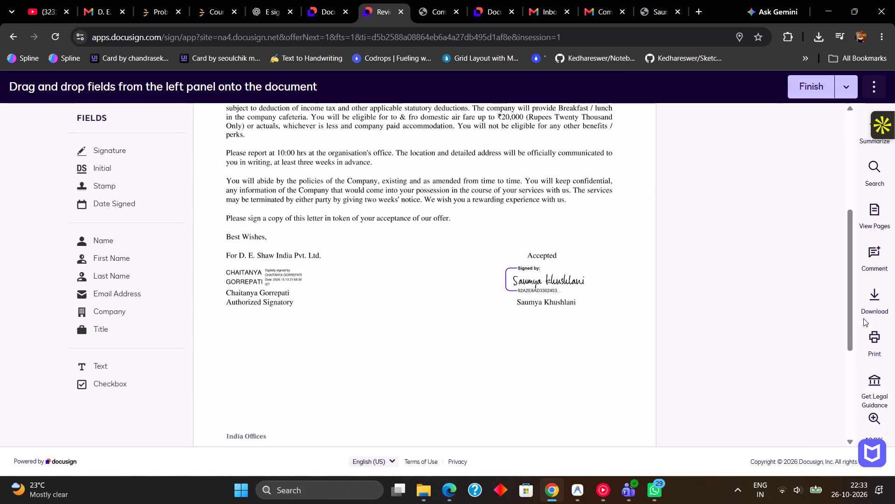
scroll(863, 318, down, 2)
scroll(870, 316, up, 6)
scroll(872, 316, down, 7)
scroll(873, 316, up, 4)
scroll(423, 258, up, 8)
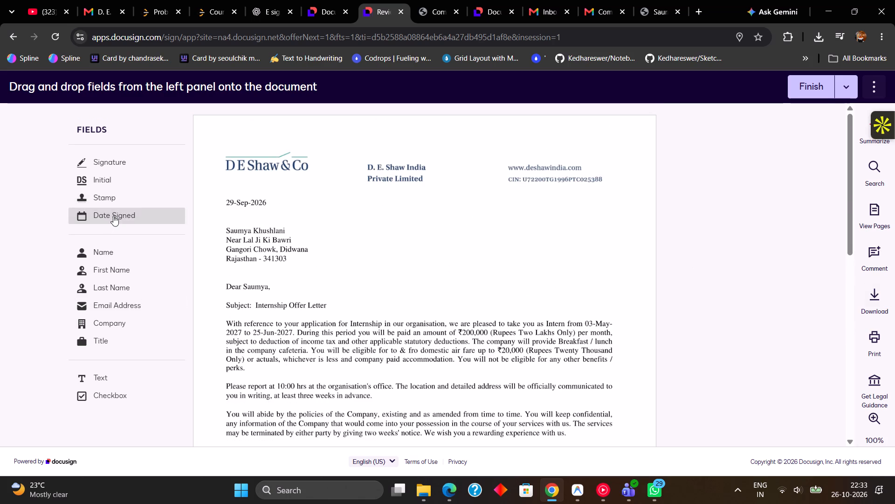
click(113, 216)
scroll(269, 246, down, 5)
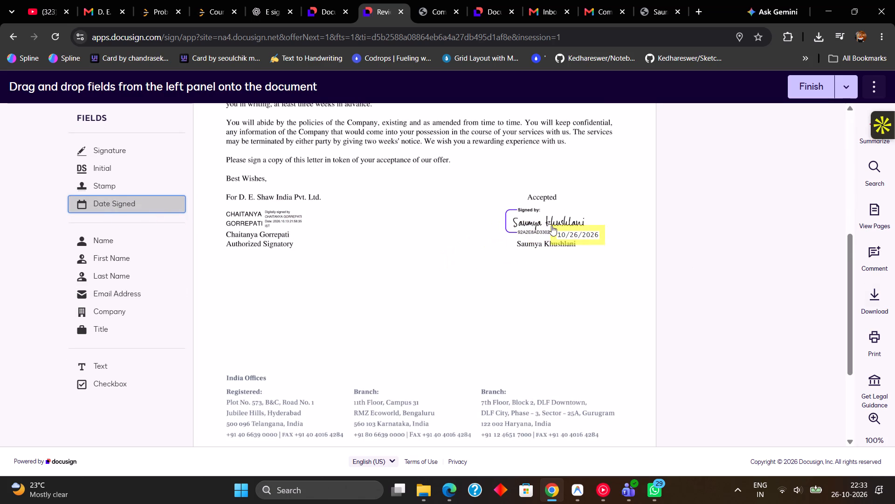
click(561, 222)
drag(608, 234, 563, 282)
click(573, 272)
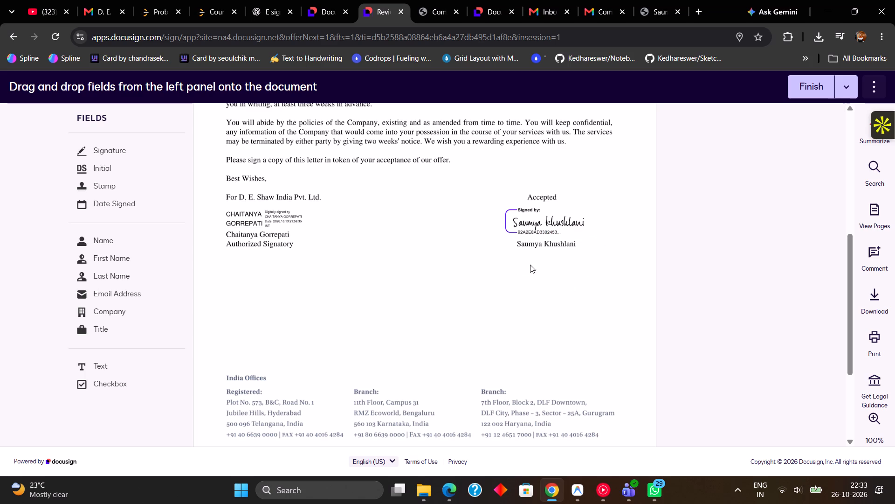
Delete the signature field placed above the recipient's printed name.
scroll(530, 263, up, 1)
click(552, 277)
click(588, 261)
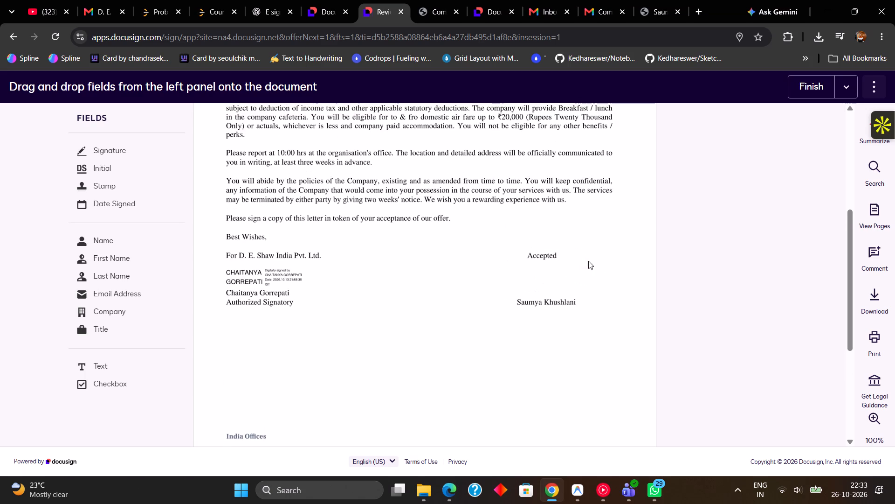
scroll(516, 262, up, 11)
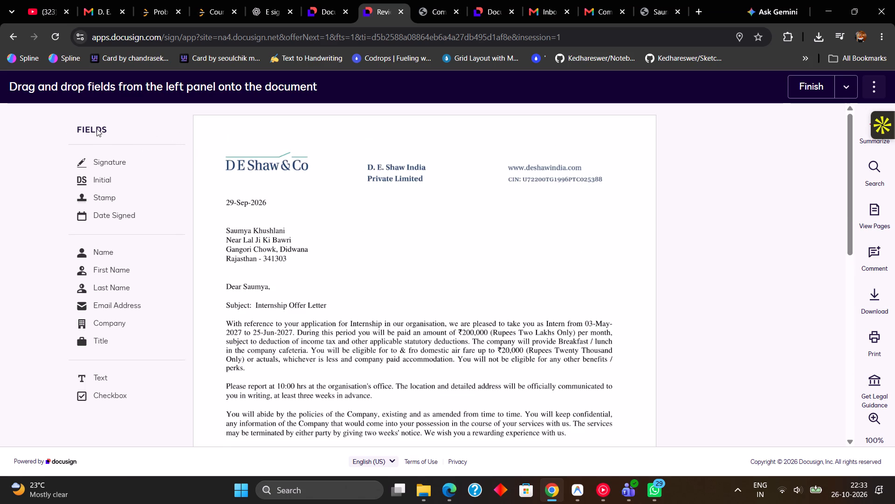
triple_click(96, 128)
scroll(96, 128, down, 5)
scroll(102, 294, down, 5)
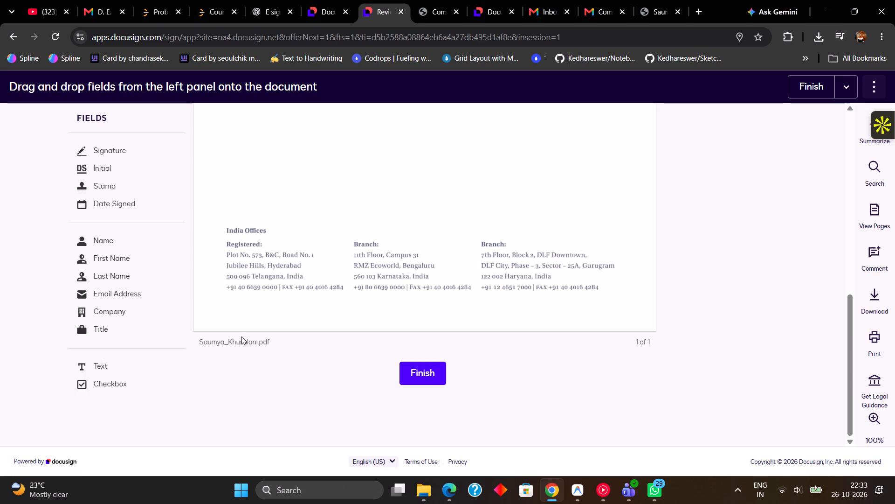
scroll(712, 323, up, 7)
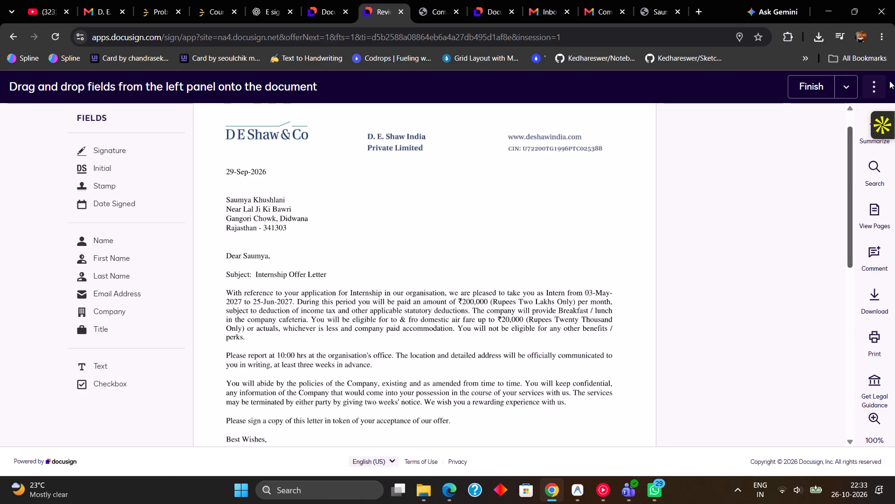
Open the additional document options for the offer letter.
click(867, 85)
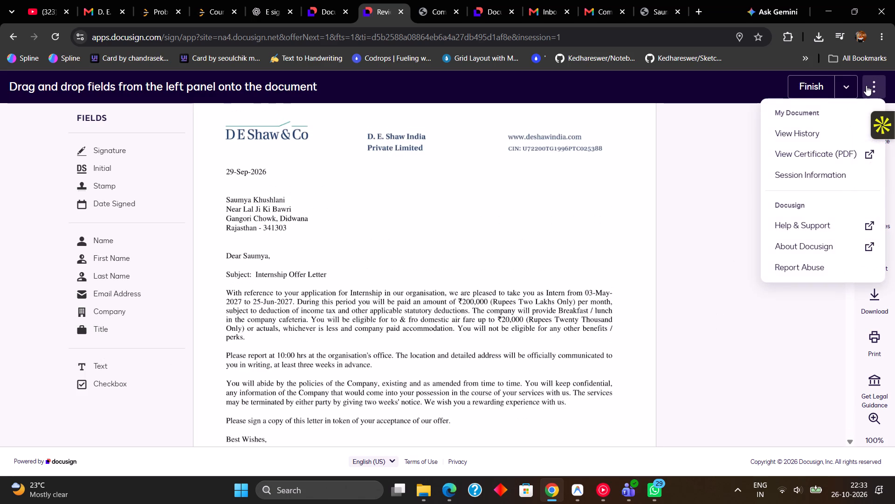
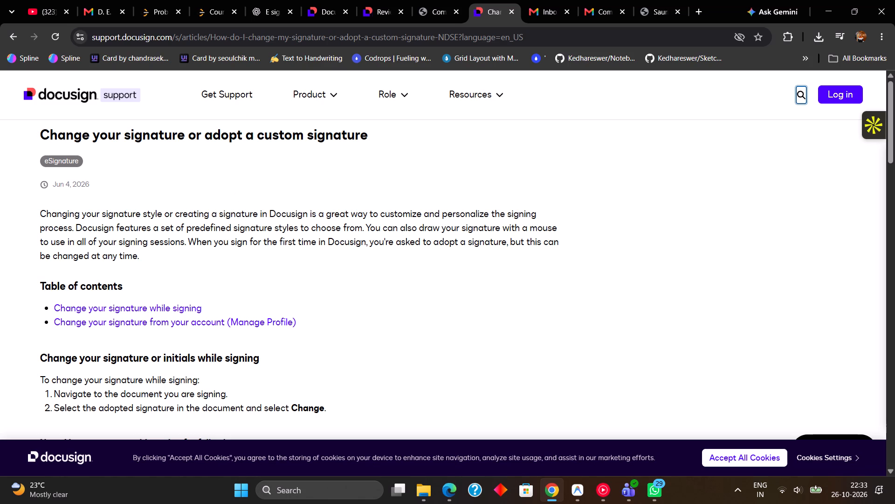
Return to the Docusign home page and open the account's profile management page.
click(355, 0)
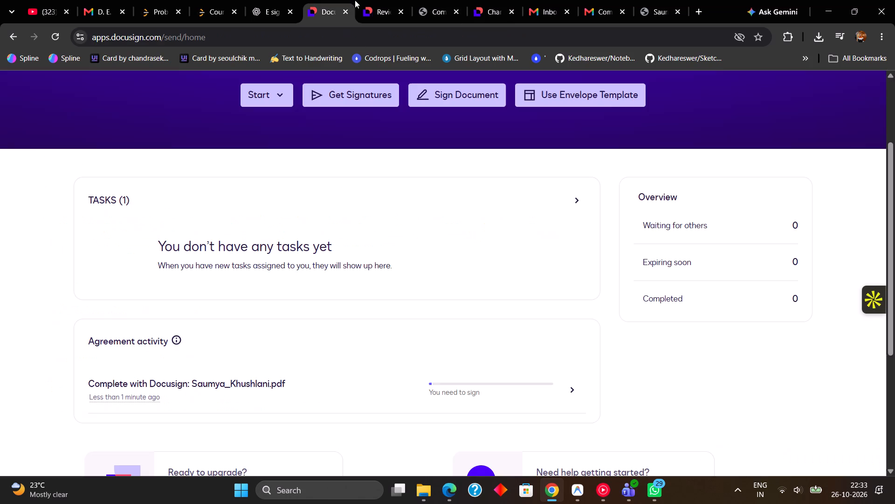
scroll(622, 148, up, 6)
click(855, 100)
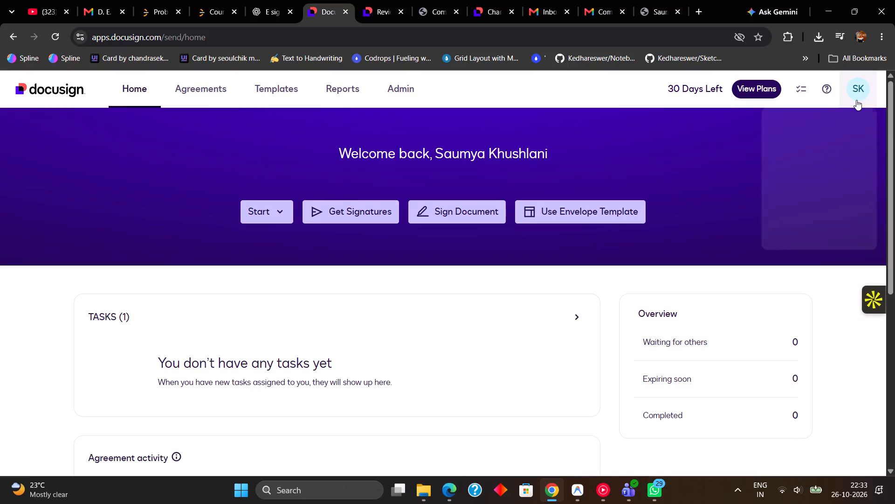
scroll(778, 208, up, 1)
click(778, 208)
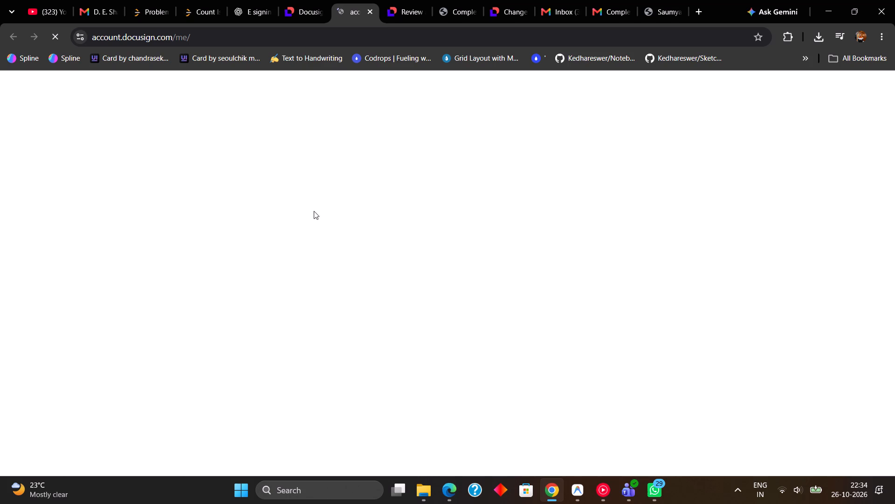
Check the offer letter under review and examine the signature field placed below Accepted.
click(526, 0)
click(411, 0)
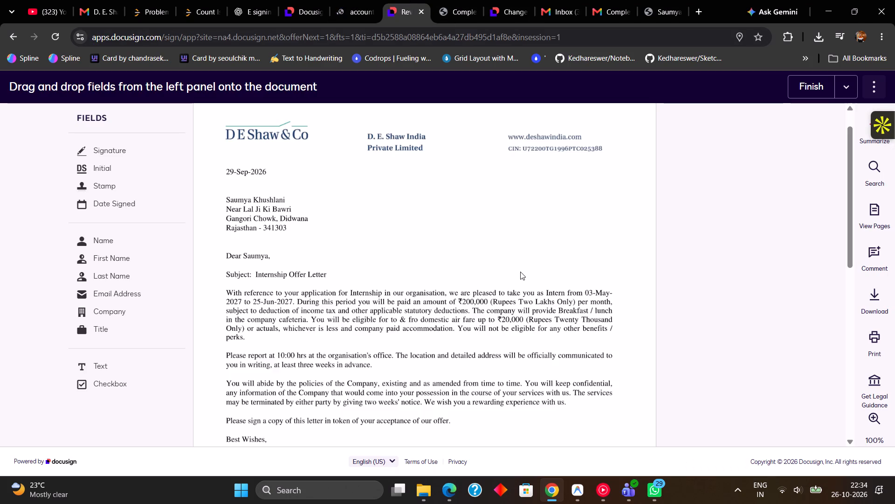
scroll(522, 278, down, 4)
click(156, 154)
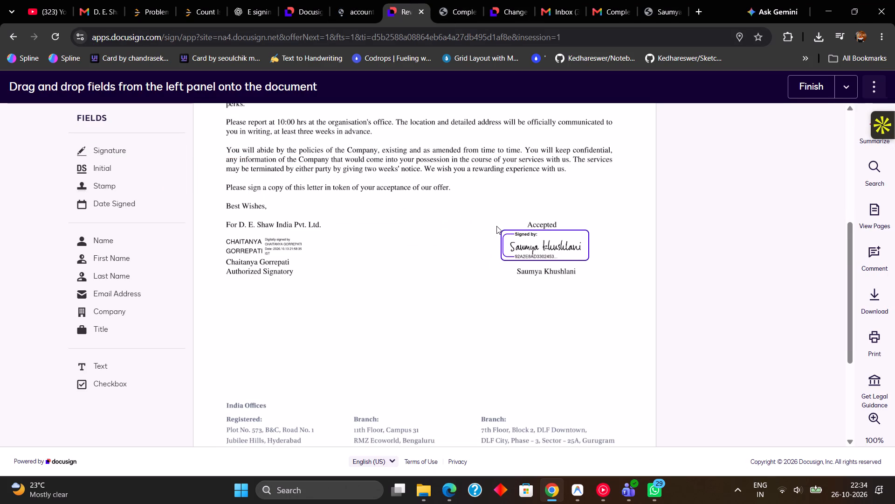
click(496, 226)
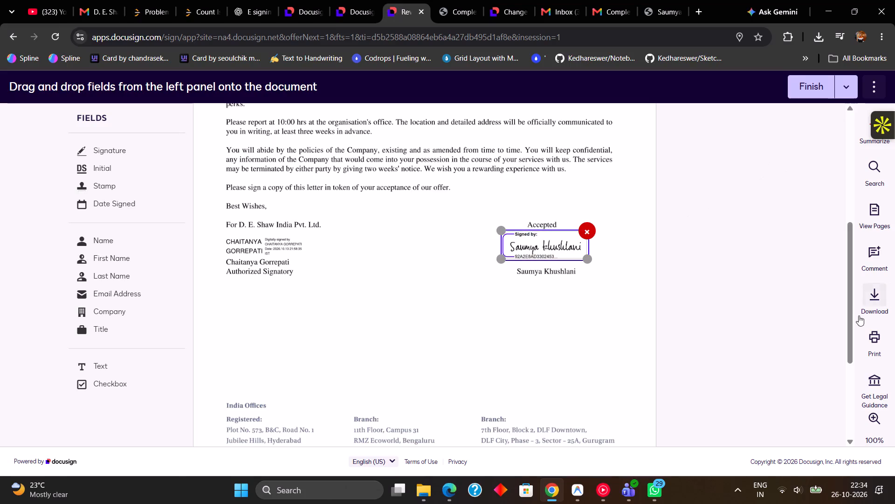
Open the Signatures settings in the account profile and start adding a new signature.
click(346, 7)
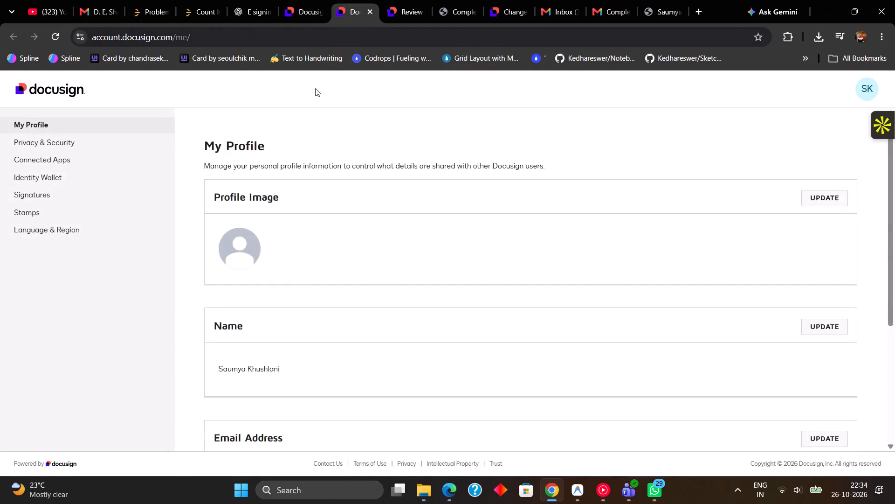
scroll(301, 260, down, 9)
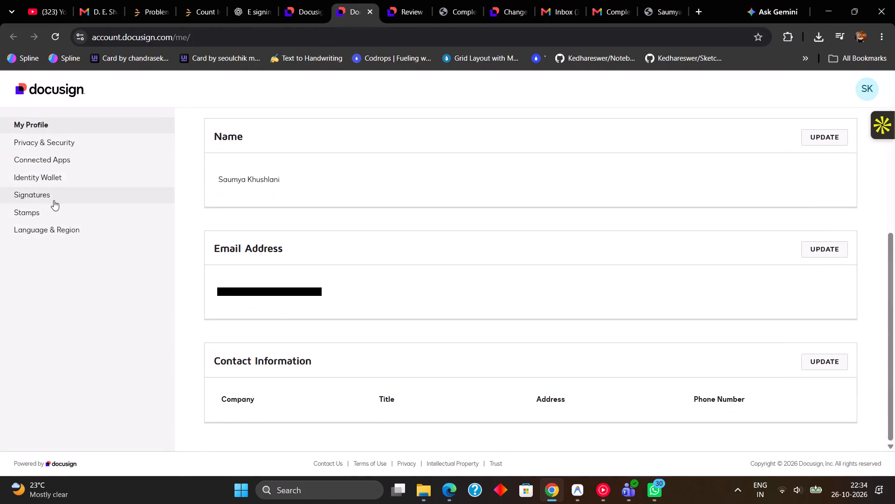
click(54, 200)
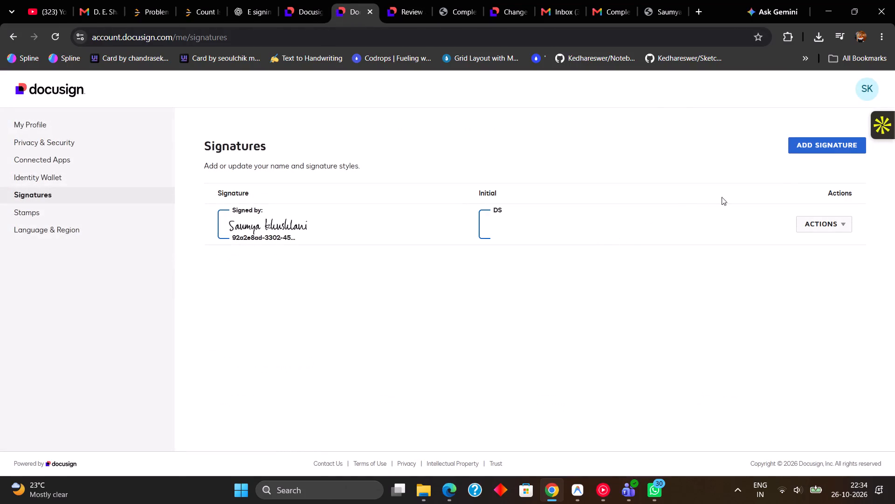
click(821, 147)
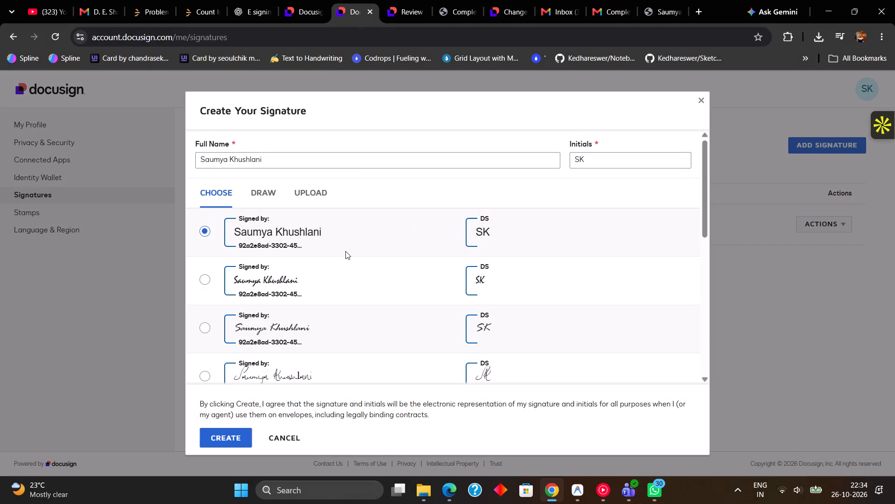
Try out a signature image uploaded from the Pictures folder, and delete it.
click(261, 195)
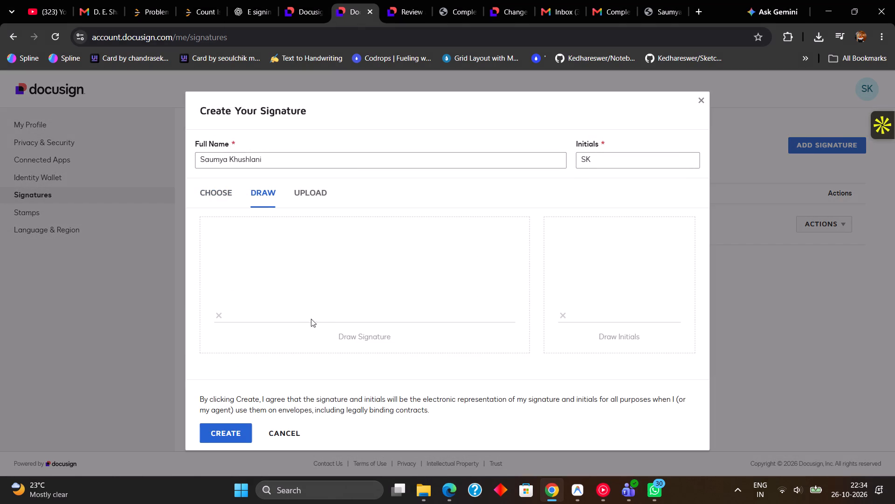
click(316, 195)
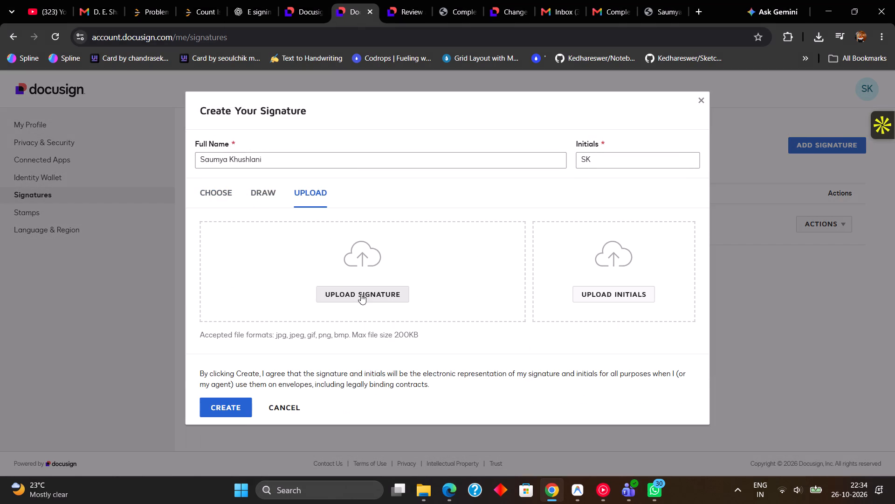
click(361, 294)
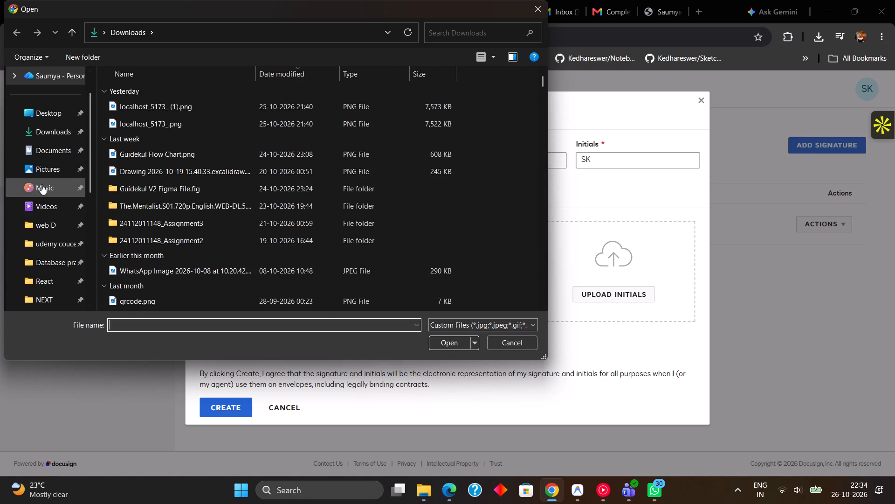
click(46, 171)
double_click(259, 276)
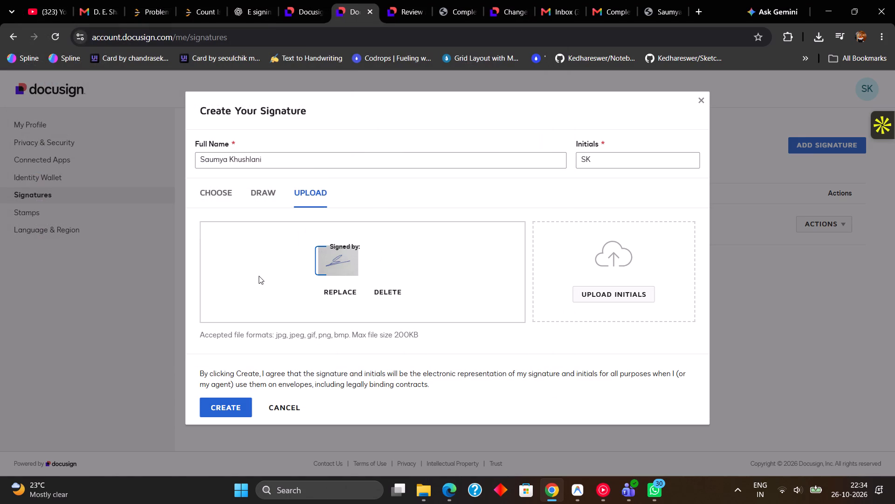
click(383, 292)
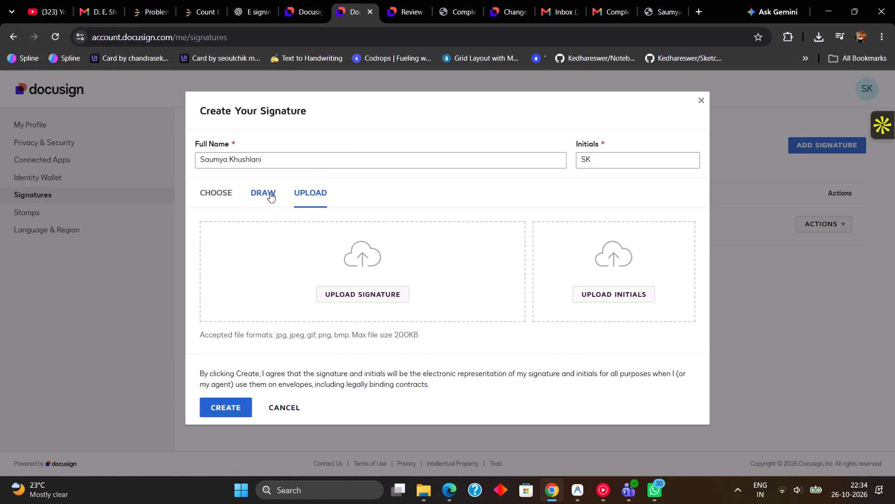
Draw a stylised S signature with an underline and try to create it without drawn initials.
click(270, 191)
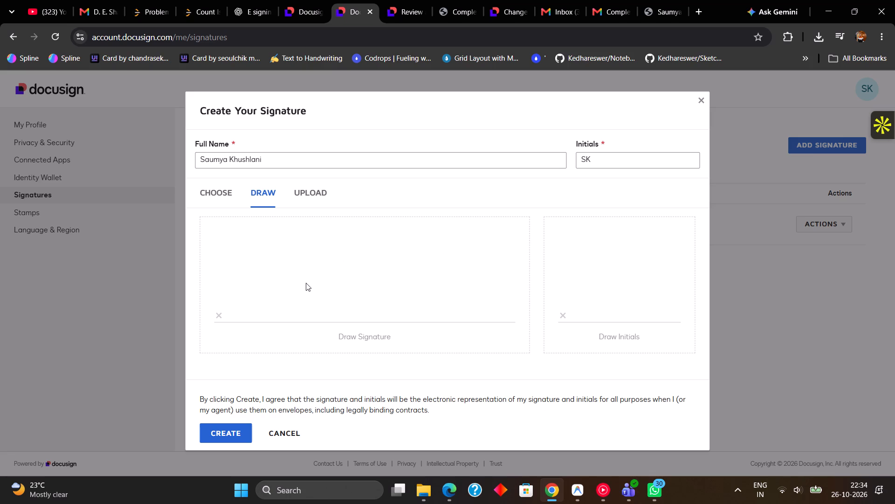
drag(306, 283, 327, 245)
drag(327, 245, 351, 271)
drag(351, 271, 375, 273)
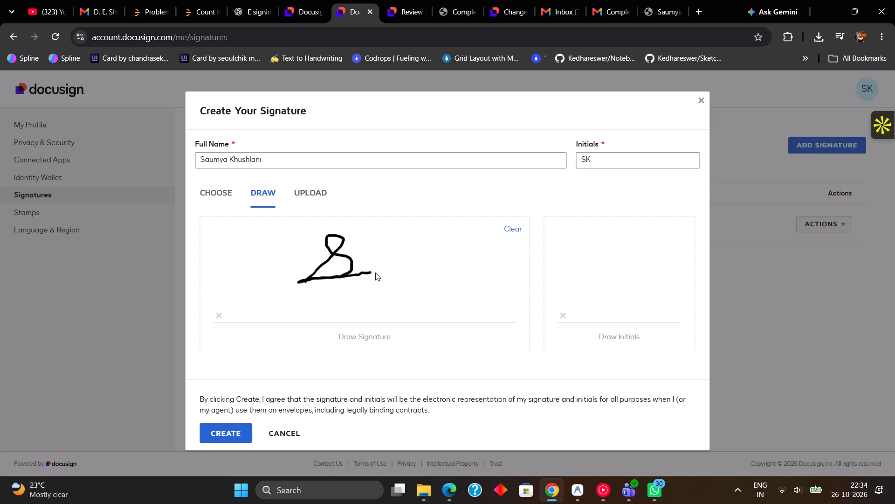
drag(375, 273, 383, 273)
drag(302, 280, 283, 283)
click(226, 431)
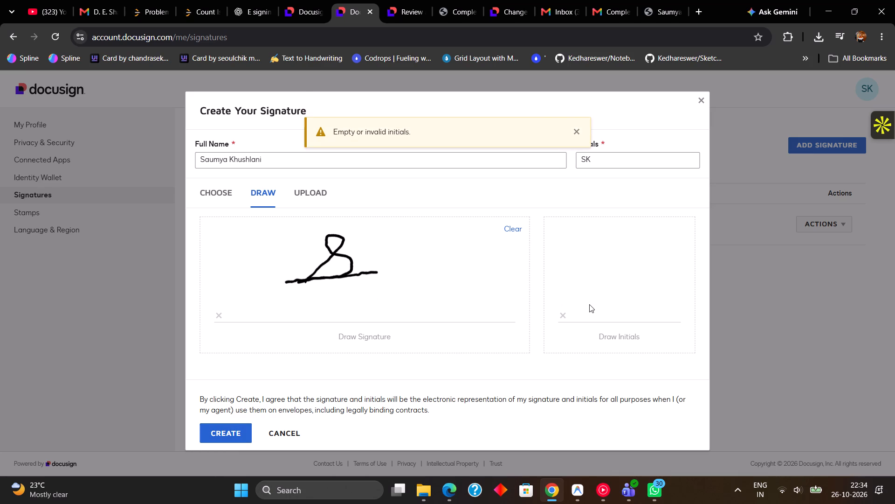
Draw the initials SK by hand in the initials area.
drag(602, 260, 587, 273)
drag(587, 273, 579, 293)
drag(610, 260, 612, 300)
drag(613, 277, 630, 264)
drag(611, 277, 634, 297)
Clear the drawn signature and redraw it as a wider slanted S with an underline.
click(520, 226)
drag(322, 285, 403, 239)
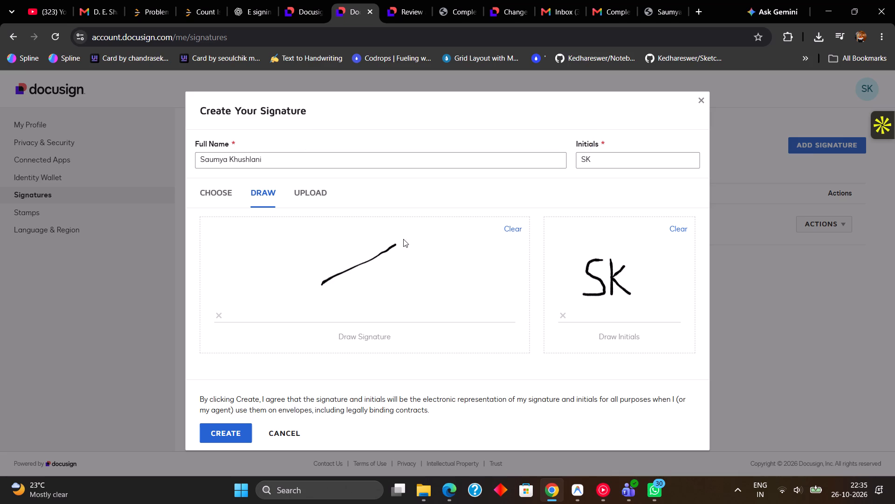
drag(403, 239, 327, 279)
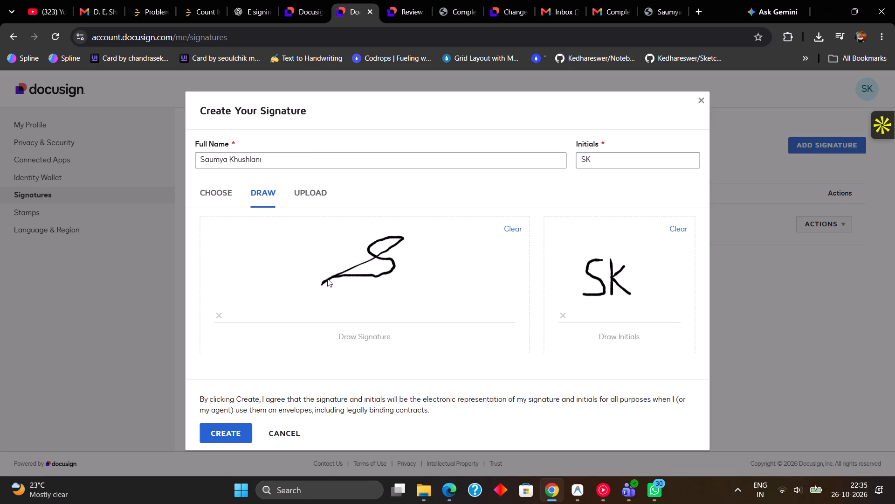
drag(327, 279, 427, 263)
Clear and redraw the signature as a smaller underlined S, create it with the SK initials, and replace the existing signature.
click(515, 229)
drag(337, 280, 360, 278)
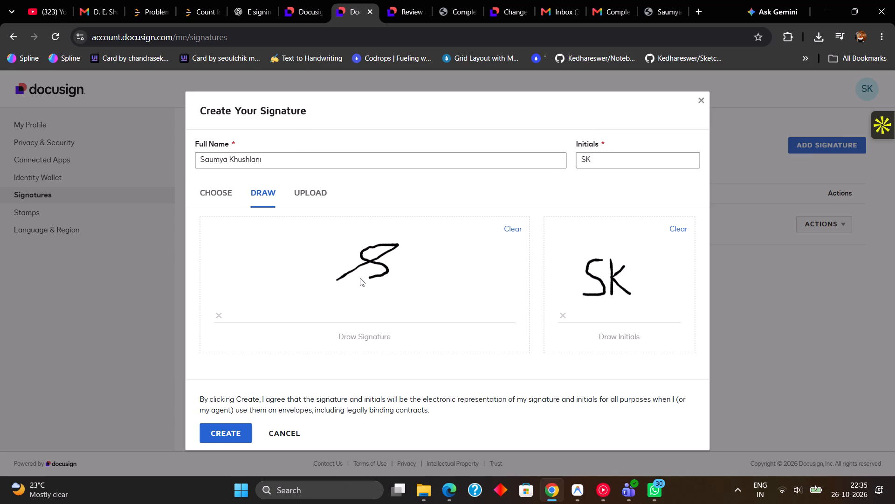
drag(360, 278, 423, 268)
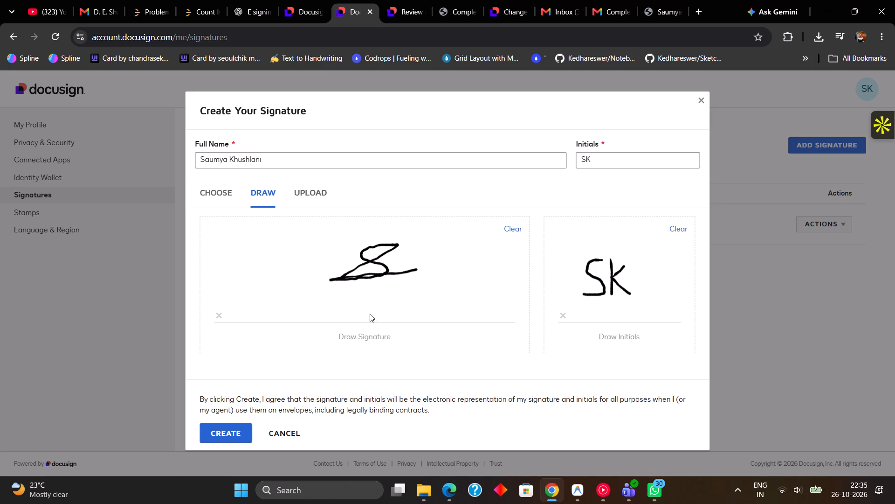
click(224, 433)
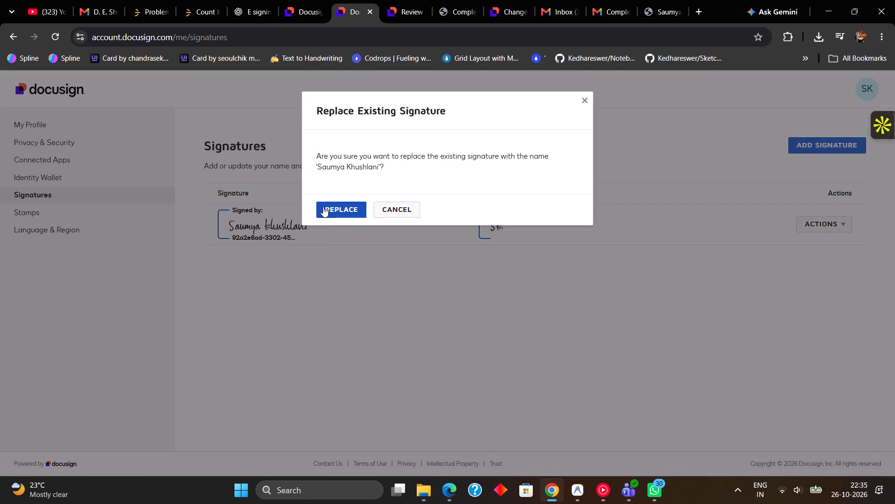
click(323, 207)
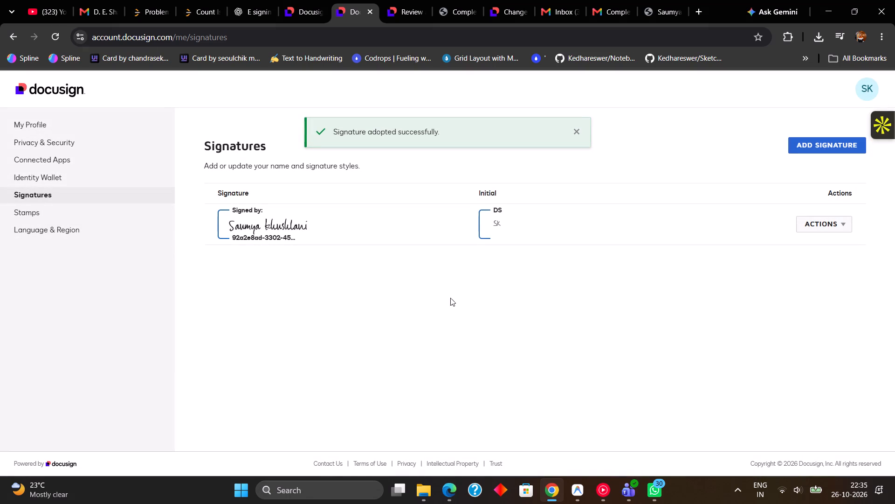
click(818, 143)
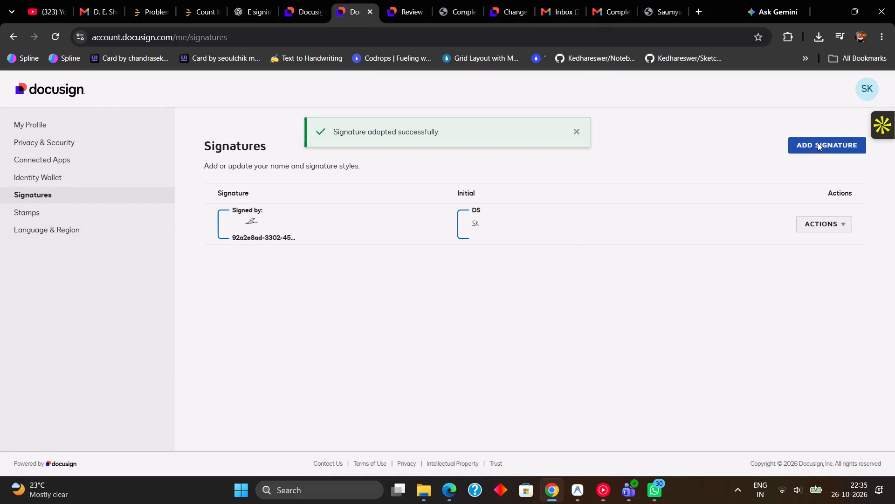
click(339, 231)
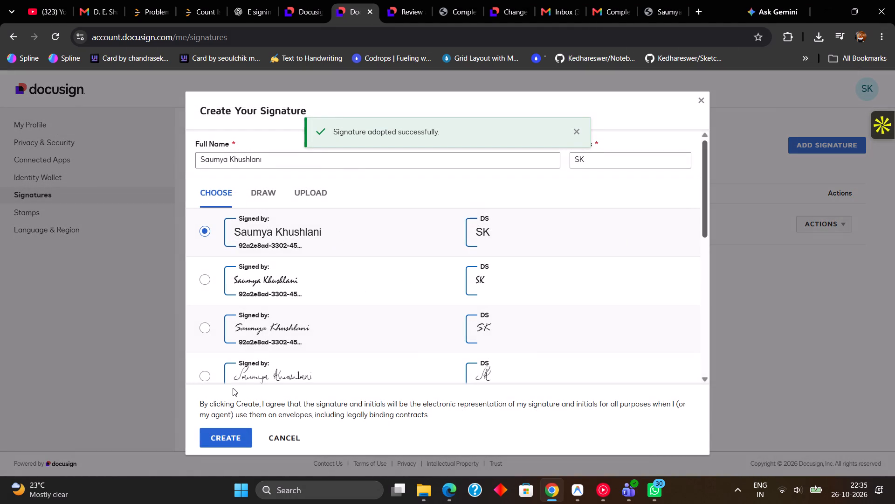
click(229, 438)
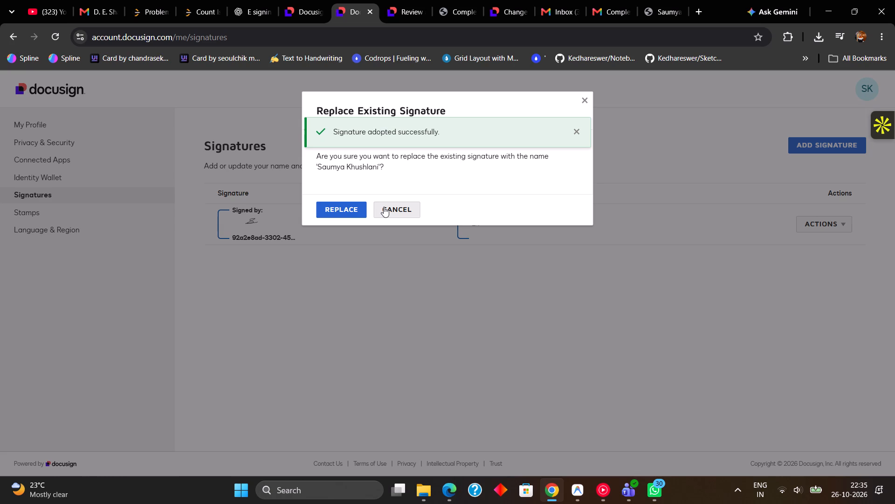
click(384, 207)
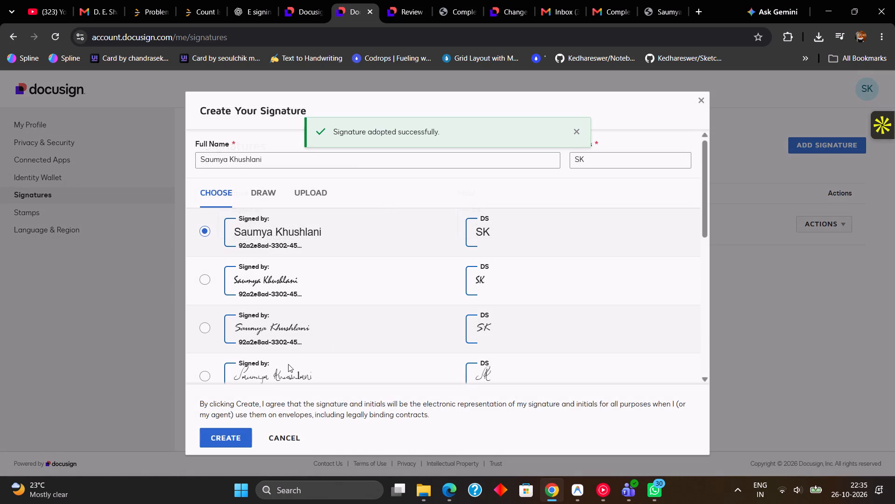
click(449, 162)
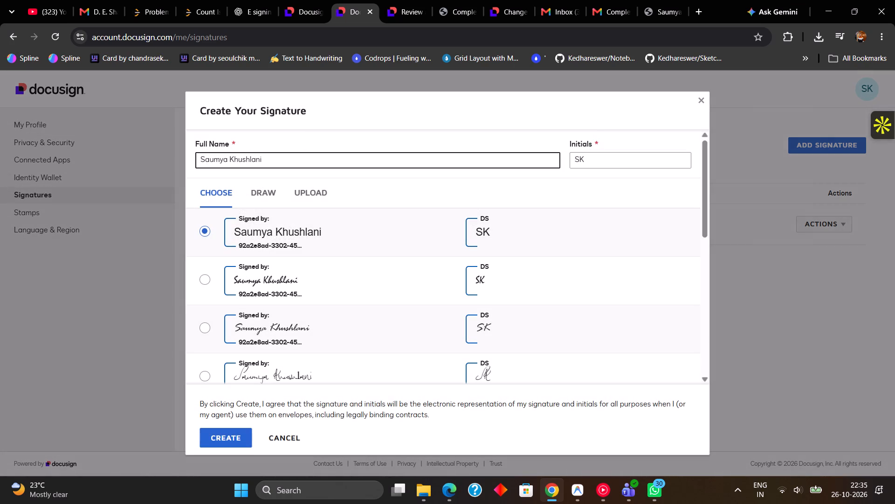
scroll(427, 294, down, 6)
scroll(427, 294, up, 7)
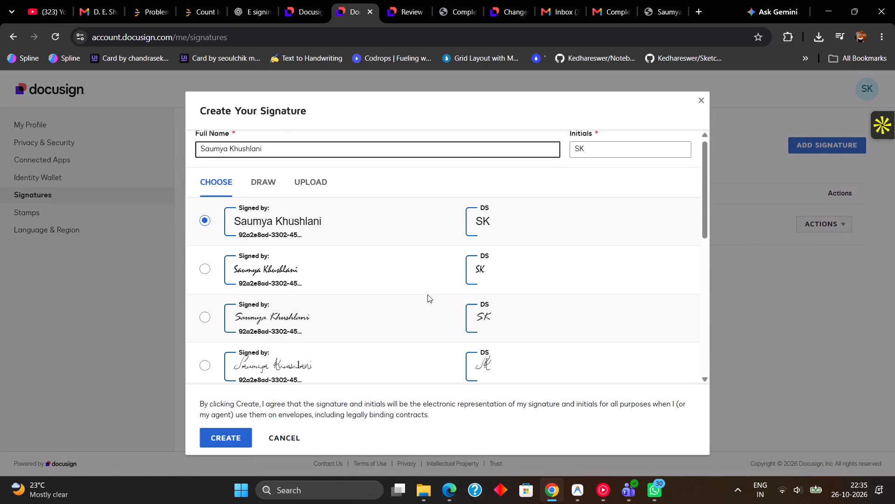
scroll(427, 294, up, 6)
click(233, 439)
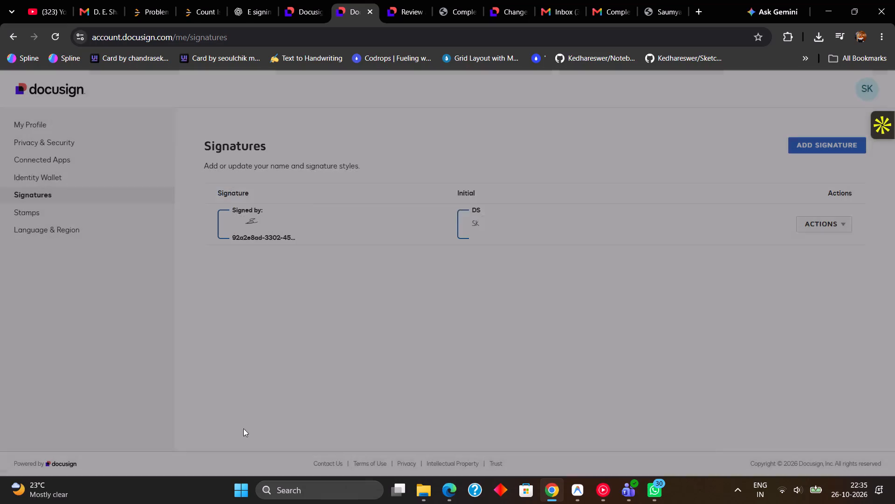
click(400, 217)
Return to the offer letter's open signing session and dismiss its error dialog.
click(501, 0)
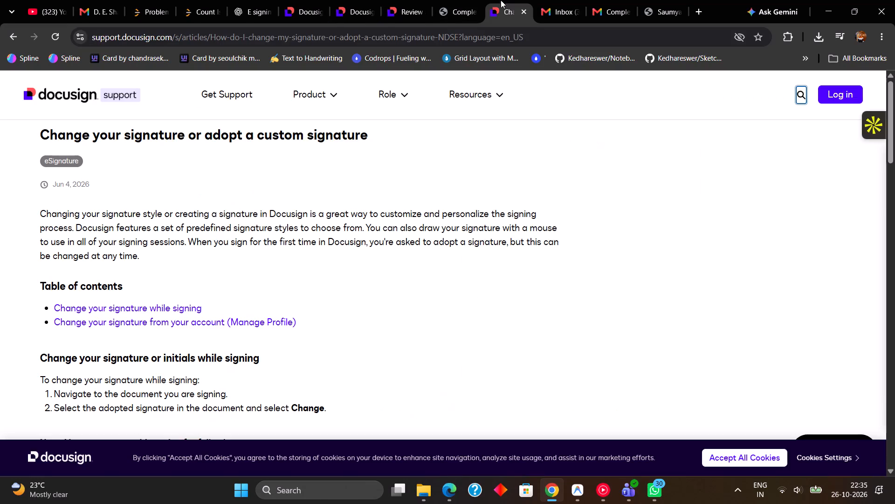
click(343, 0)
click(305, 0)
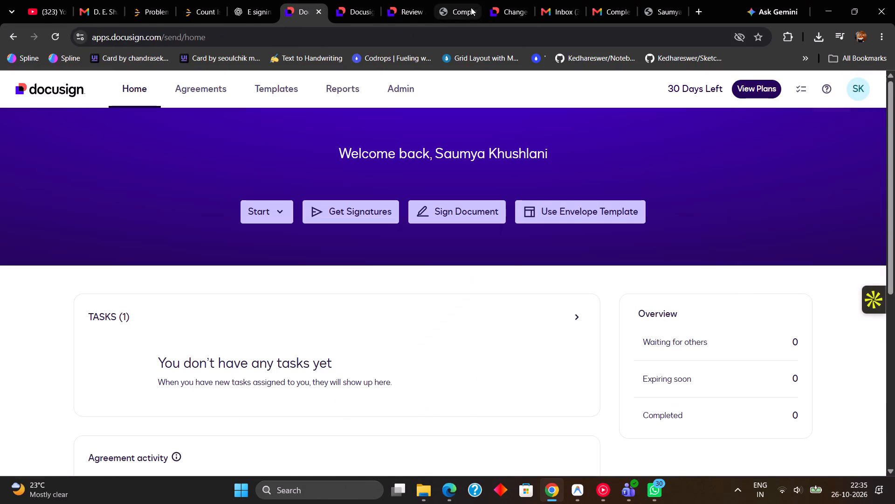
click(471, 7)
click(412, 5)
click(329, 192)
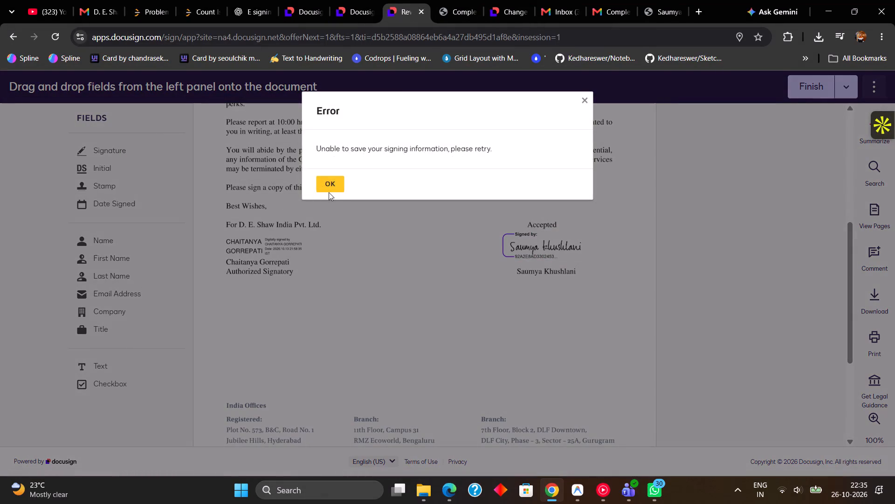
click(334, 180)
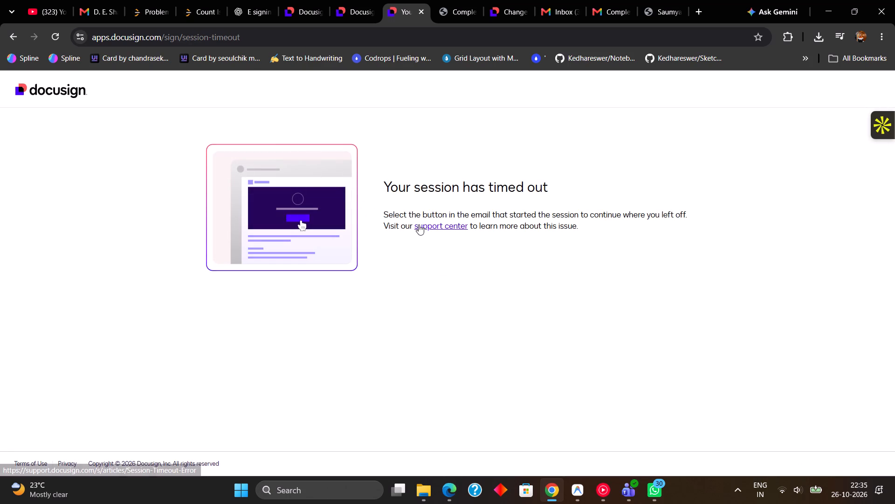
Go to the Docusign home page from the expired signing session.
click(79, 87)
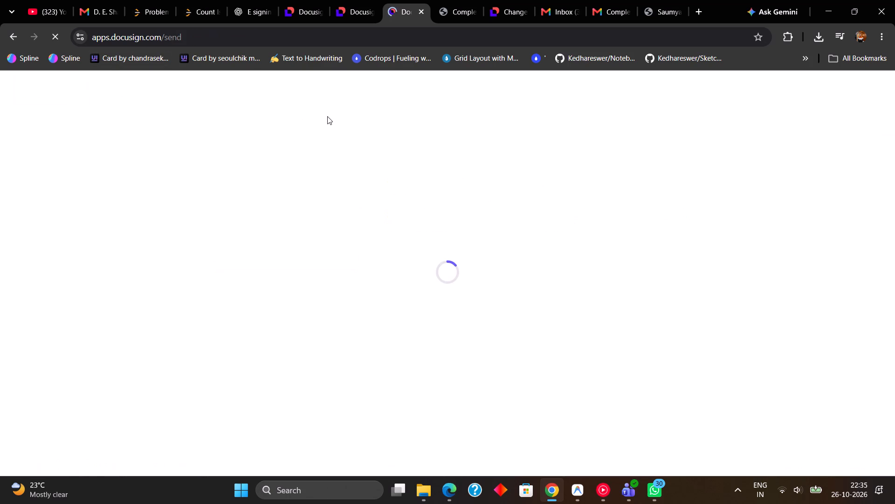
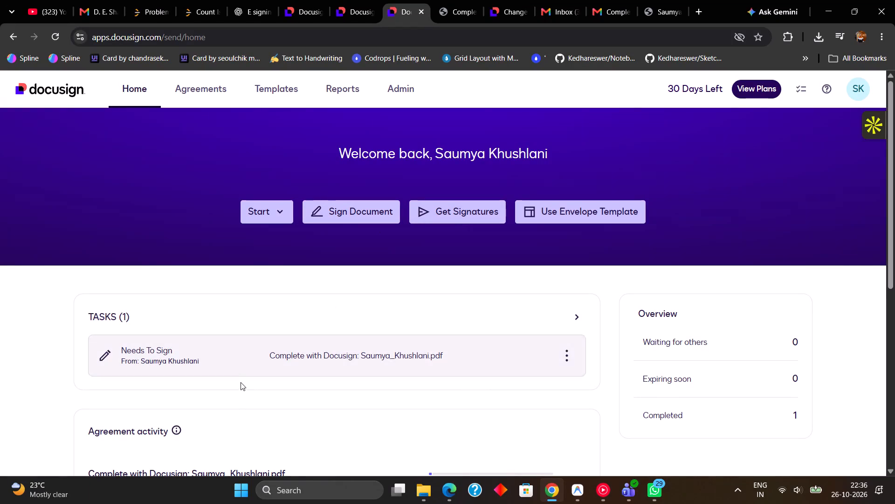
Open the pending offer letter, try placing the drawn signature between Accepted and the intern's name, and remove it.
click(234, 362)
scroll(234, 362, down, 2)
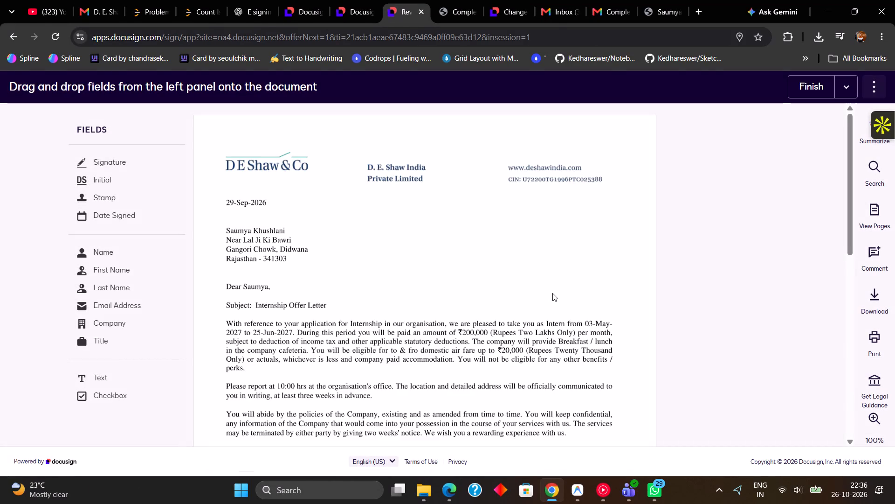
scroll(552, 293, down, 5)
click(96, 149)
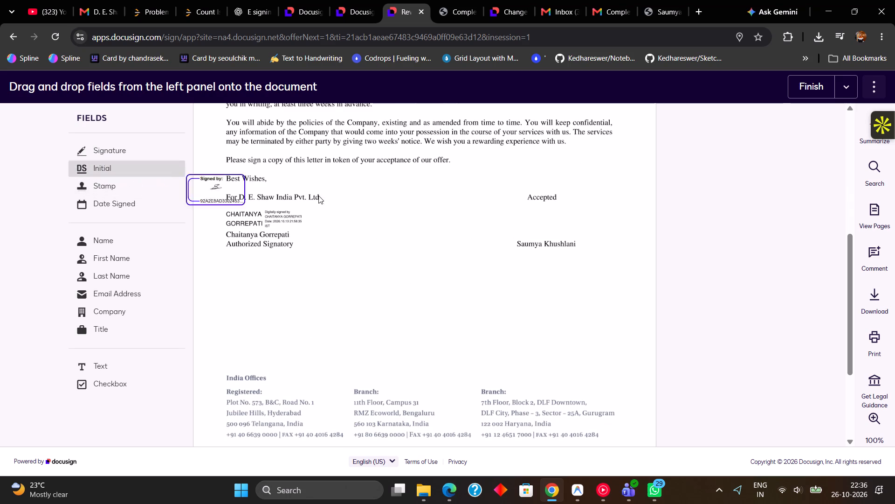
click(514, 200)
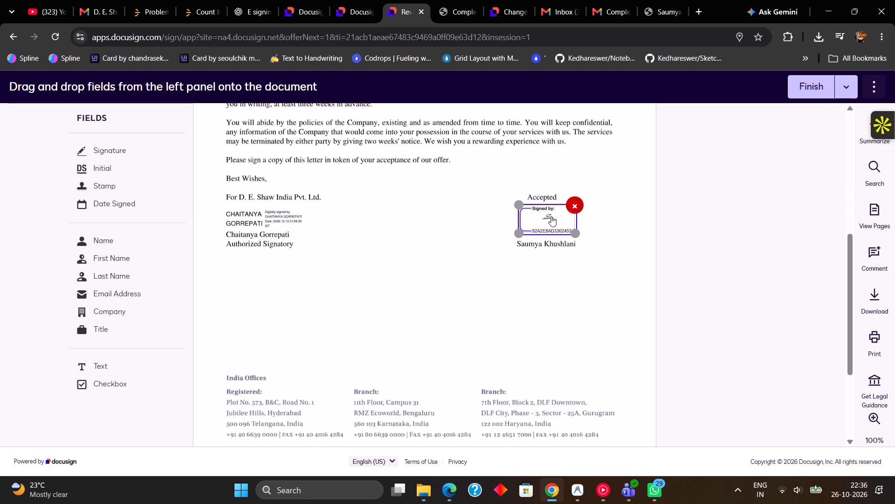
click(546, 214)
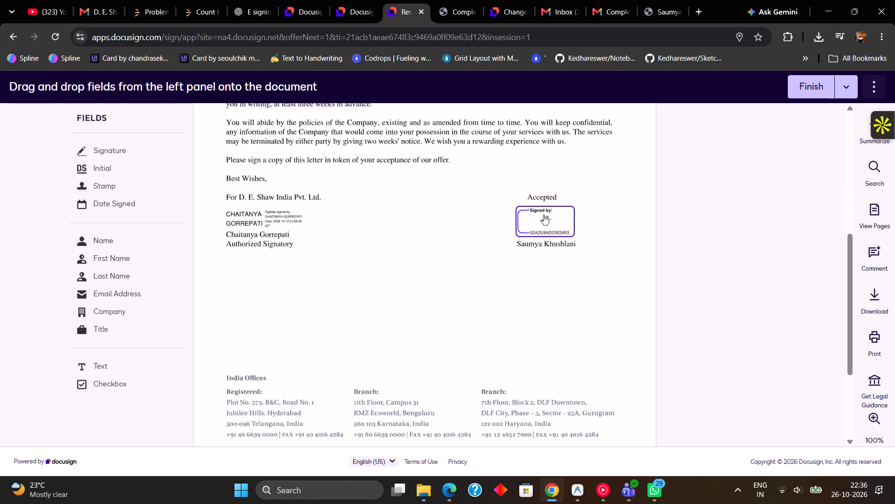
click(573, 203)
Return to the signature settings, create the plain typed full-name signature with SK initials, and replace the existing signature.
click(303, 0)
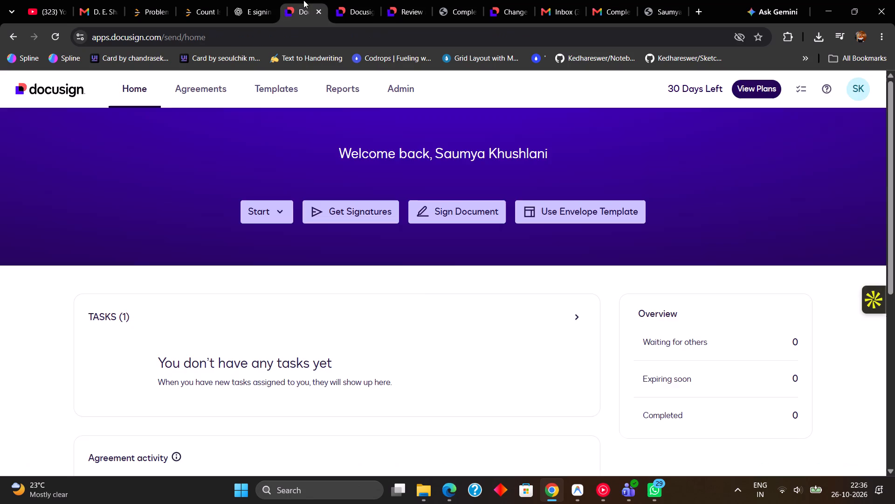
click(358, 0)
click(217, 434)
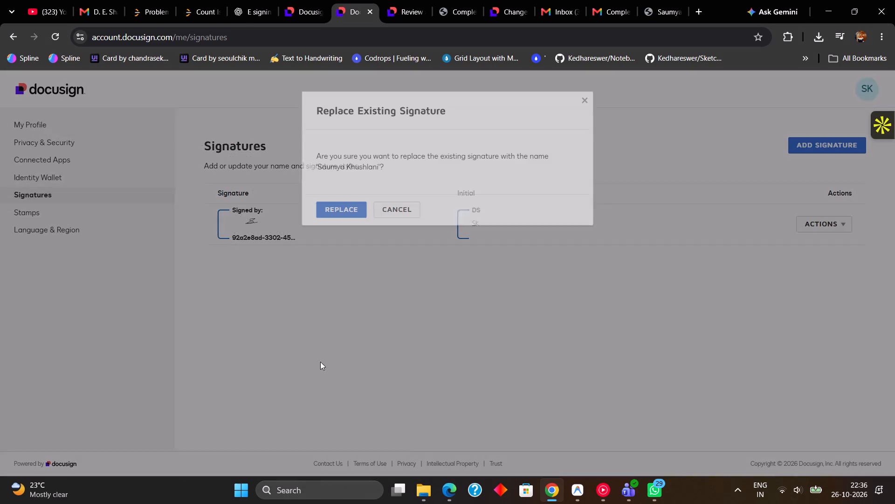
click(357, 206)
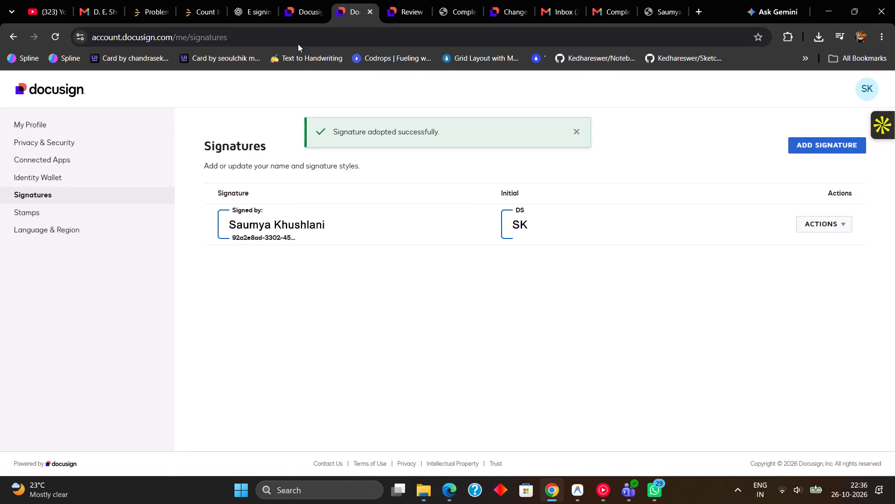
Return to the Docusign home page and reload it to refresh the pending tasks.
click(311, 5)
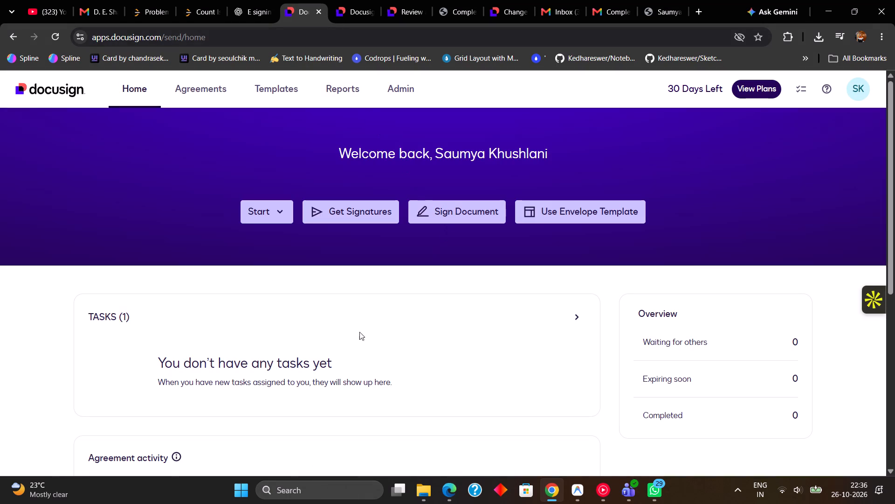
scroll(289, 370, down, 4)
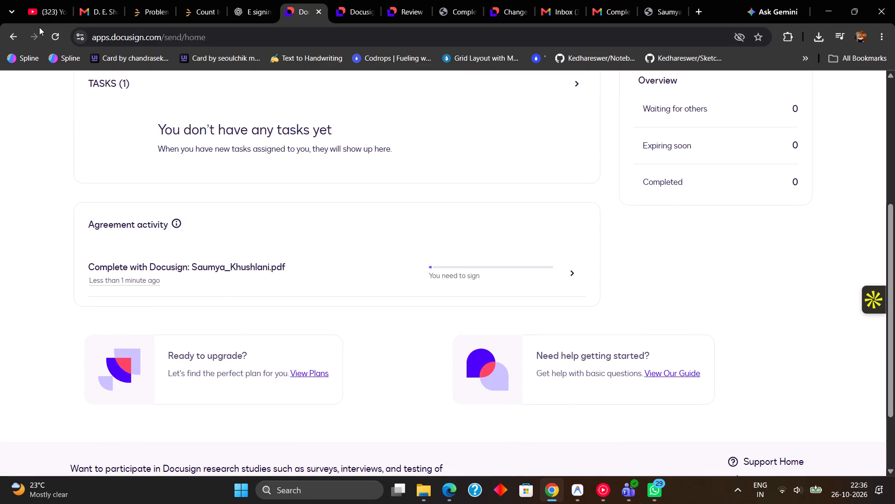
click(56, 36)
Close the signature settings page and the old signing session, discarding its unsaved changes, and return to the Docusign home page.
click(377, 9)
click(371, 14)
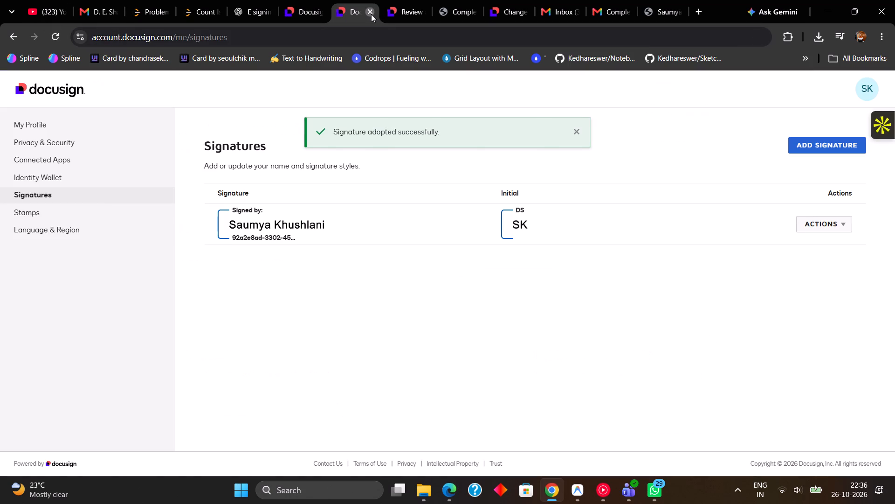
click(371, 14)
click(371, 14)
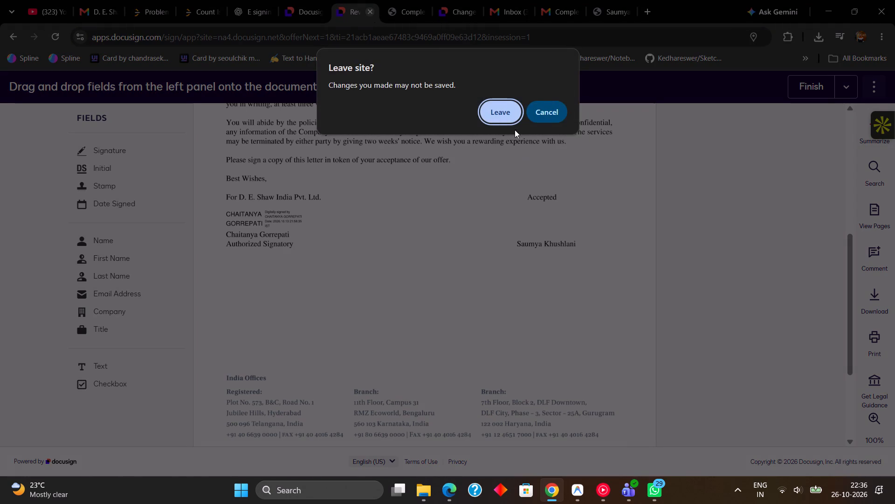
click(508, 117)
click(353, 0)
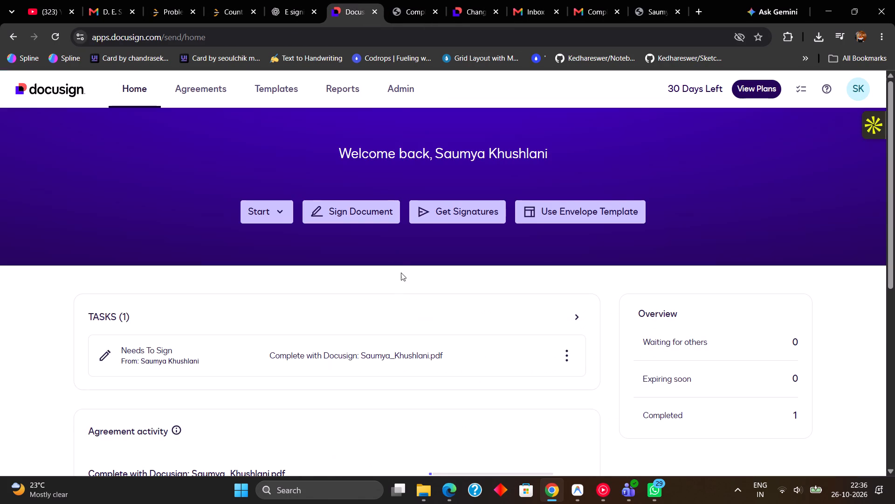
Open the offer letter's Needs To Sign task in a fresh signing session.
scroll(349, 284, down, 2)
click(262, 237)
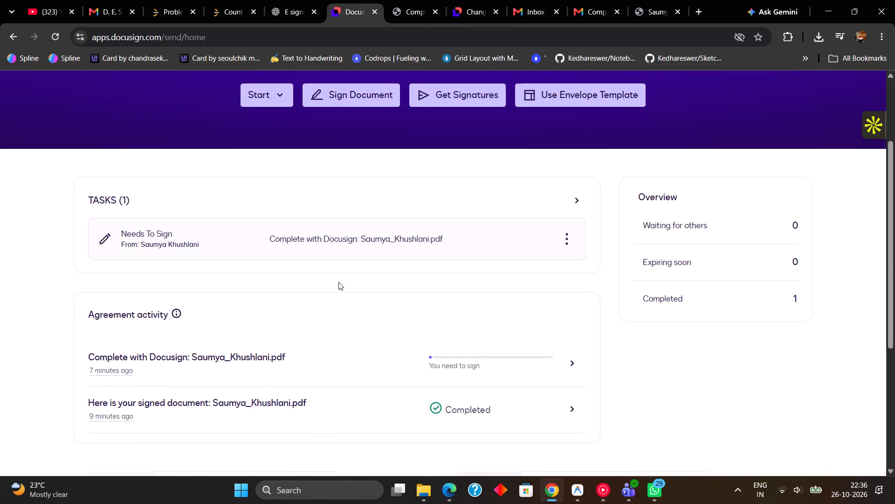
click(420, 240)
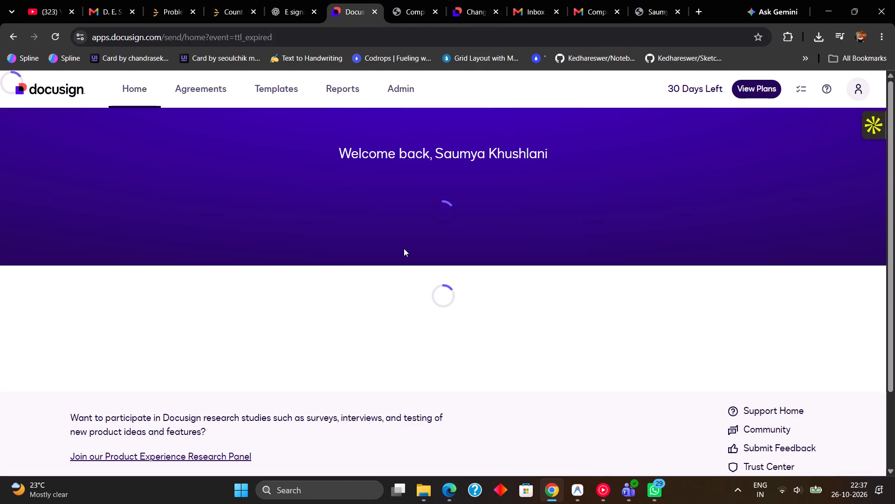
scroll(404, 249, down, 2)
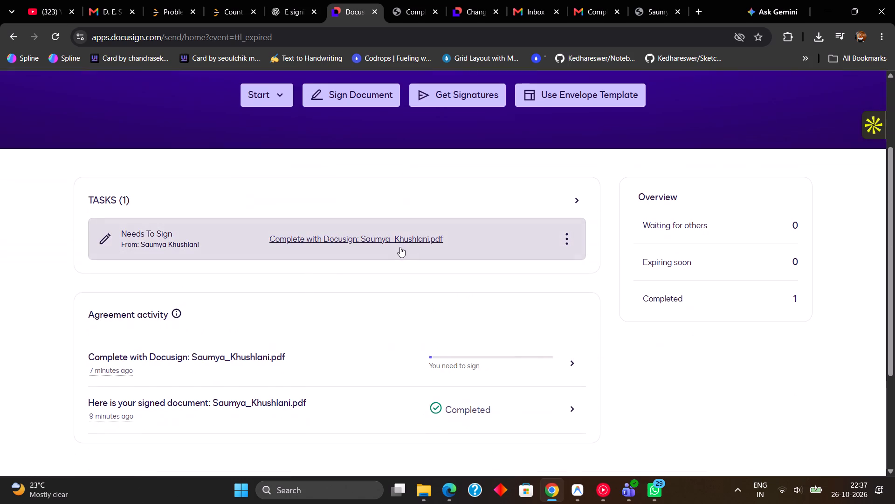
click(400, 246)
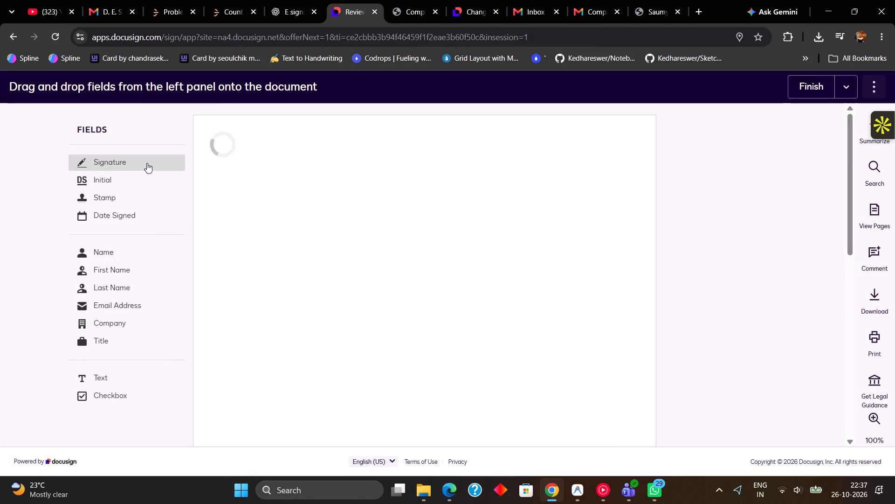
Place the typed full-name signature between Accepted and the intern's name on the offer letter.
click(147, 163)
scroll(251, 215, down, 2)
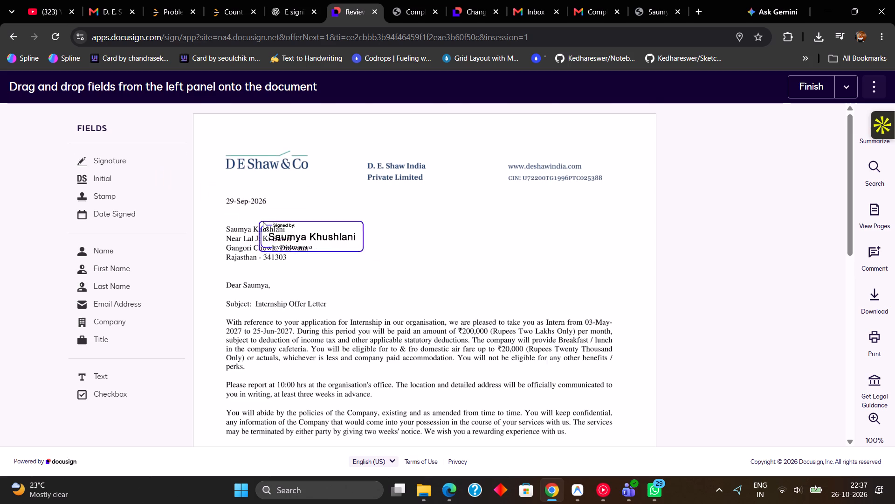
scroll(263, 222, down, 1)
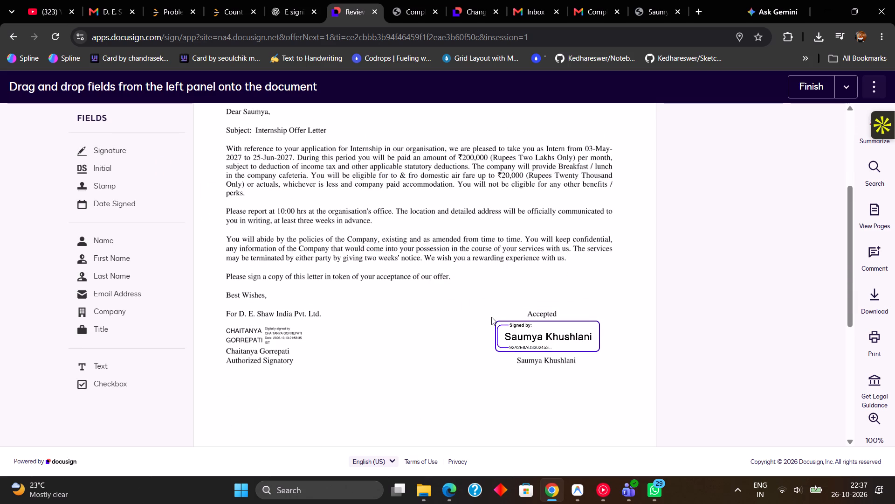
click(491, 317)
click(426, 368)
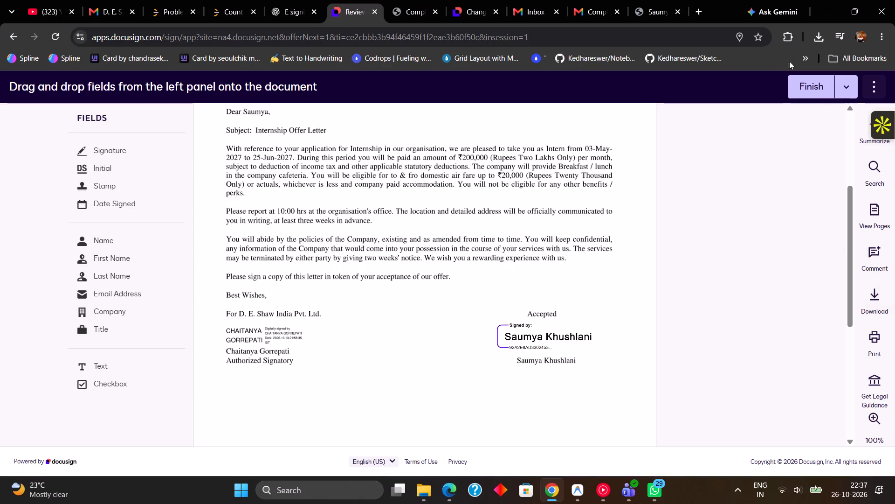
Finish signing the offer letter and open the recipient email field for sharing the signed document.
click(819, 87)
click(396, 237)
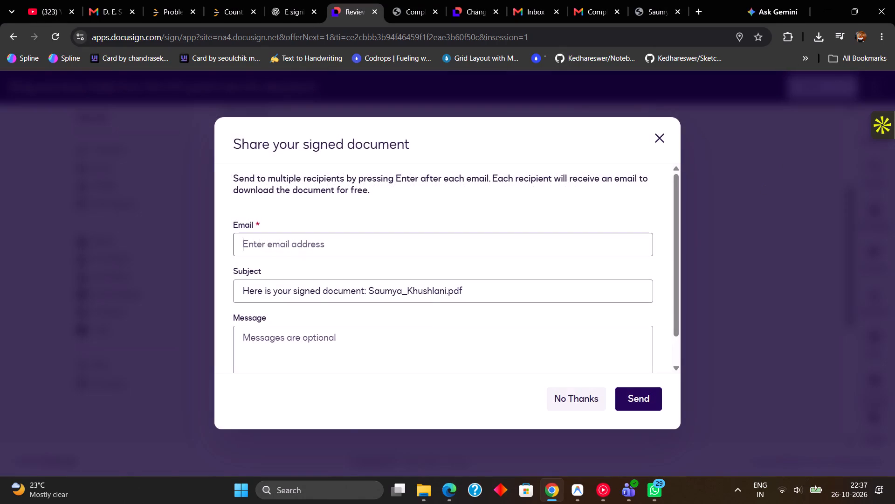
Fill in the recipient's email address from the saved suggestion and send the signed offer letter.
click(355, 287)
click(649, 404)
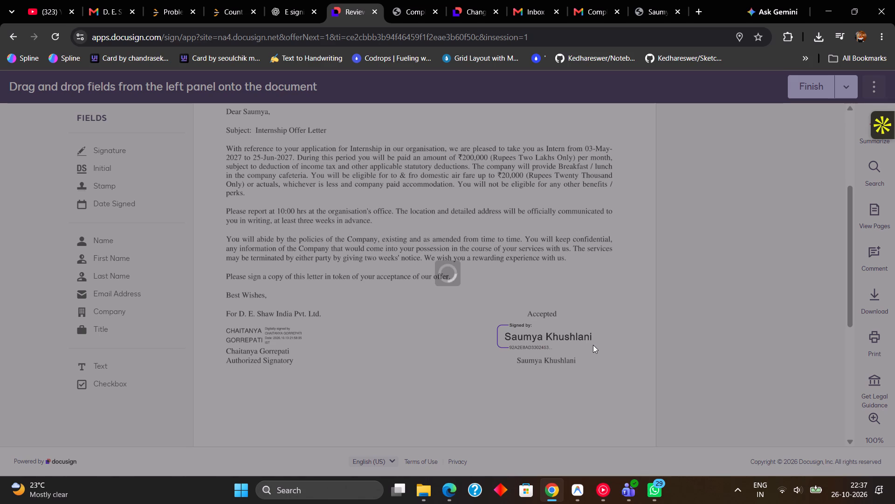
click(551, 333)
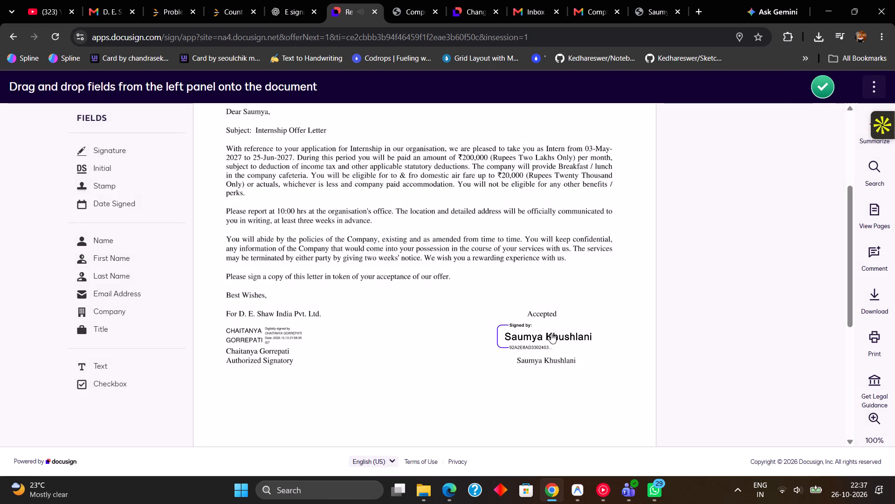
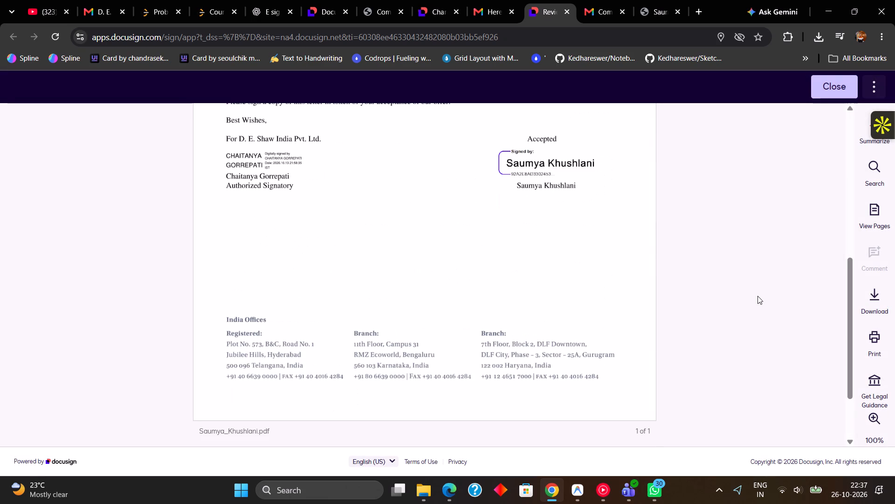
Download the signed offer letter using the Separate PDFs option and open the downloaded file at its signature area.
scroll(757, 296, up, 2)
drag(564, 278, 589, 269)
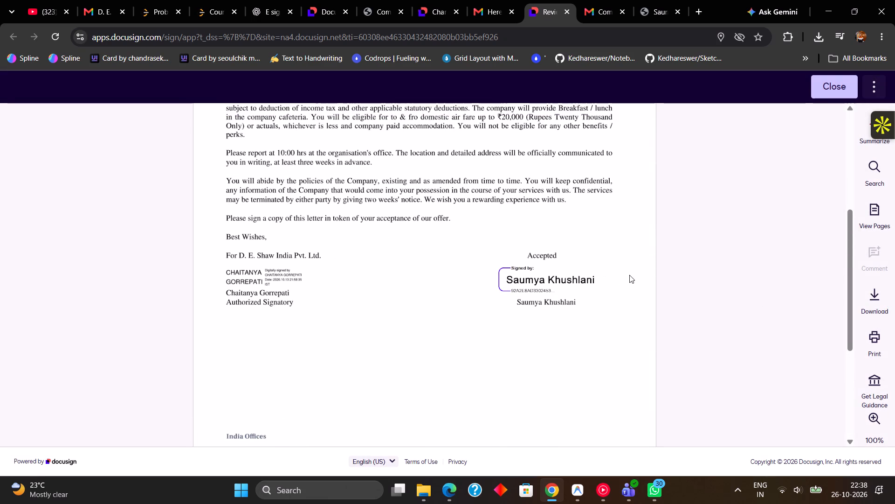
click(877, 301)
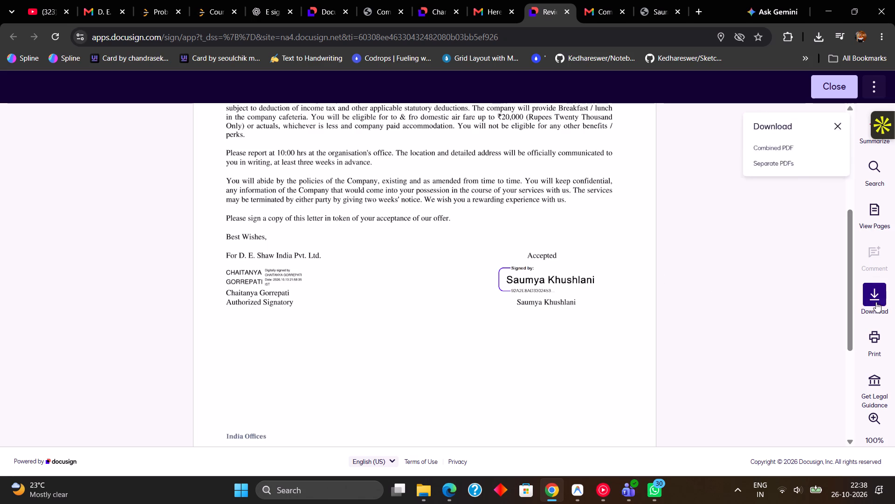
click(750, 167)
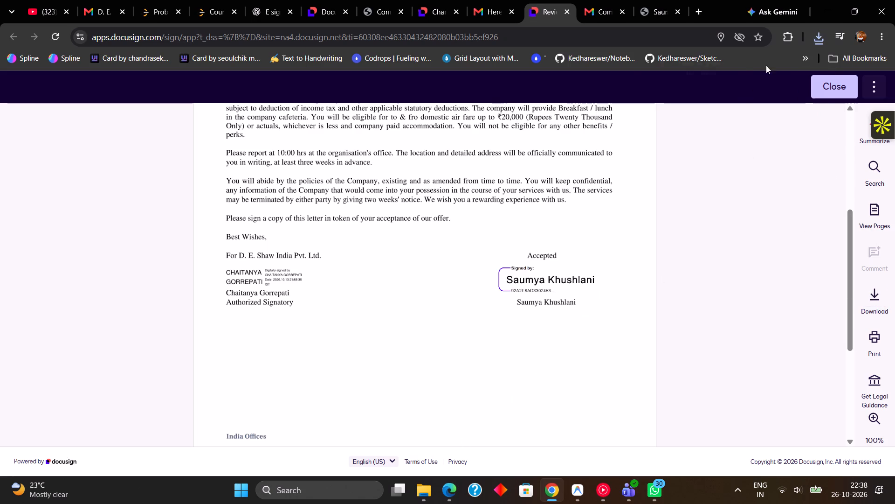
click(746, 70)
scroll(608, 209, down, 6)
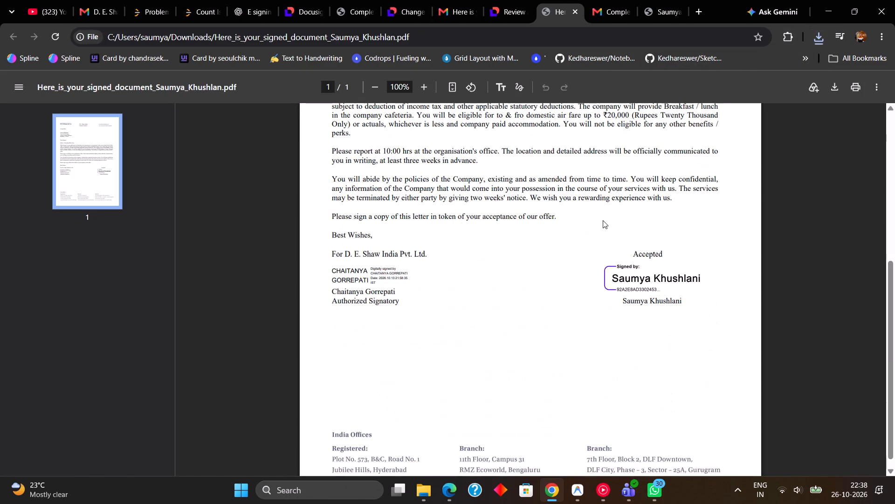
Capture a screenshot snippet of the Accepted signature block, including the typed signature and printed name, in the signed offer letter PDF.
scroll(603, 220, down, 6)
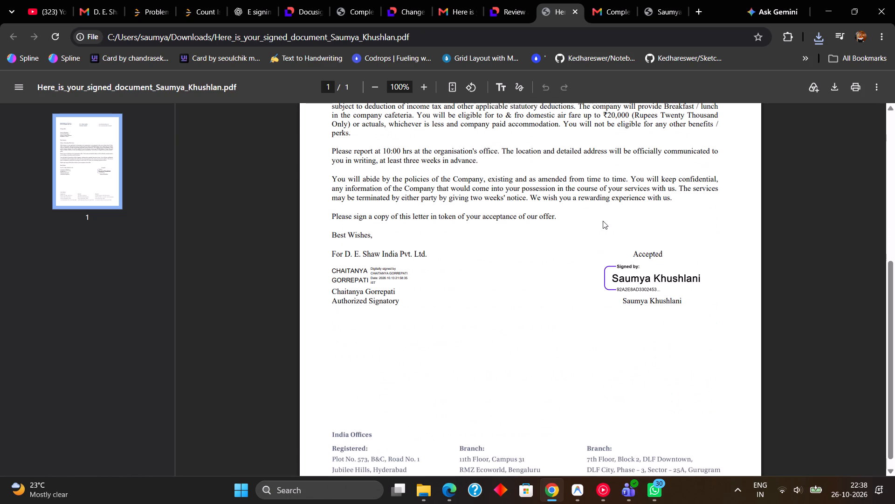
key(Print)
drag(574, 178, 739, 264)
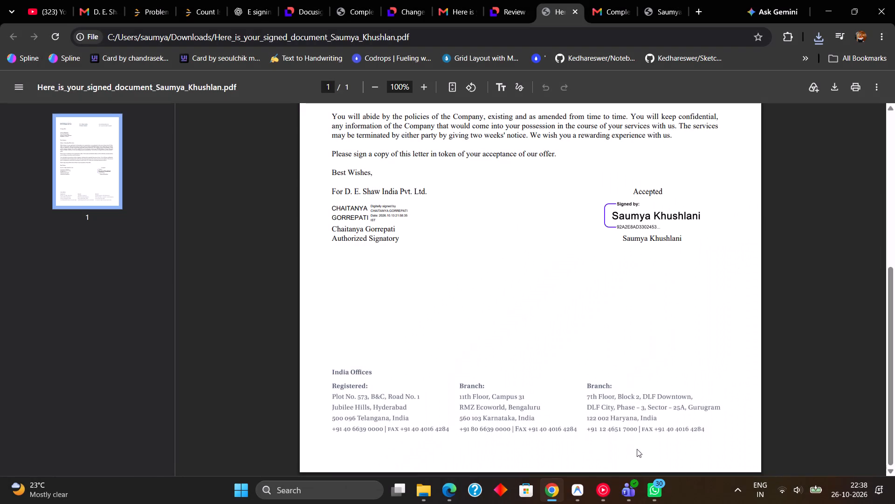
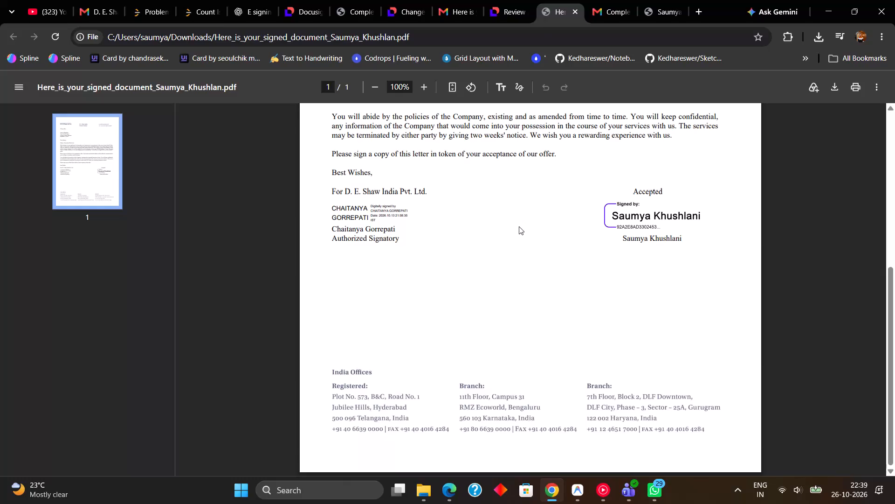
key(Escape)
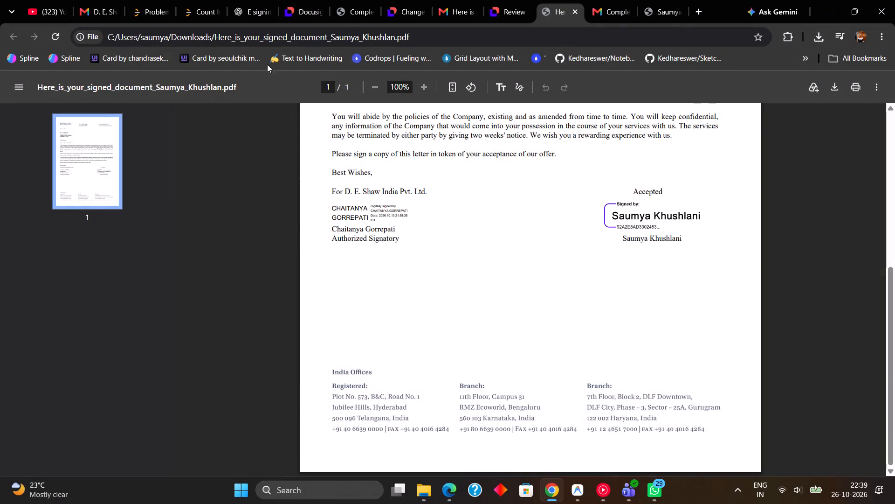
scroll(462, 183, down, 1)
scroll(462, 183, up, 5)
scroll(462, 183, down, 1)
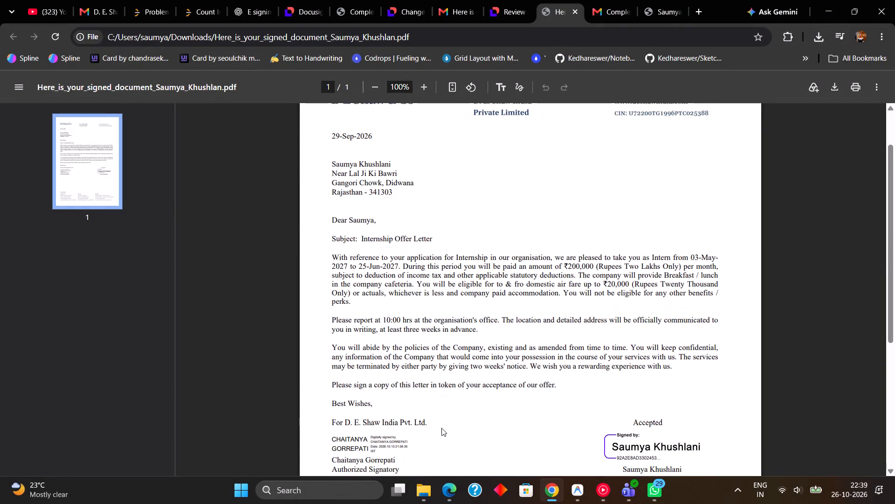
Switch to the Downloads folder in File Explorer and sort its files by date modified in descending order.
click(421, 490)
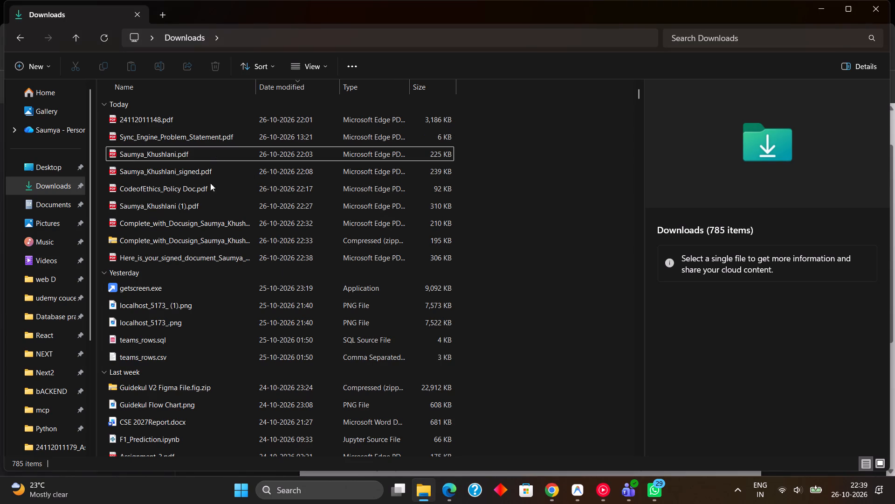
click(205, 217)
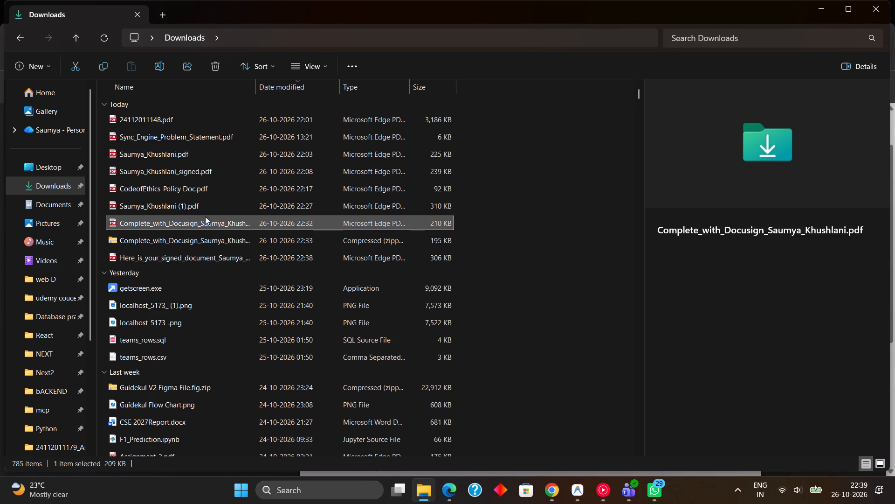
click(268, 63)
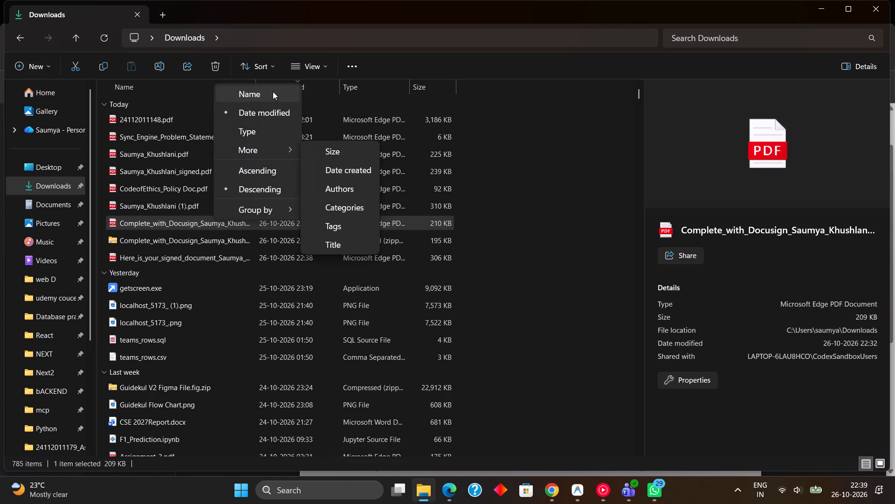
click(268, 109)
scroll(227, 127, up, 14)
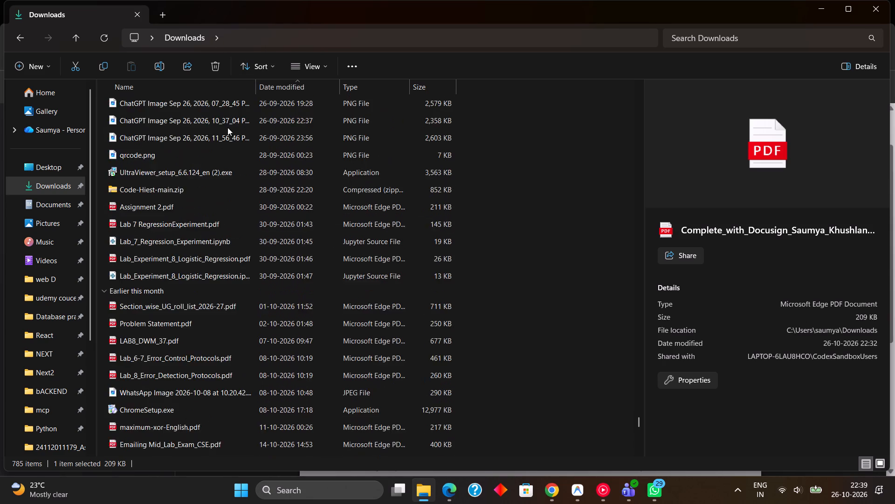
scroll(227, 127, up, 15)
drag(637, 402, 637, 387)
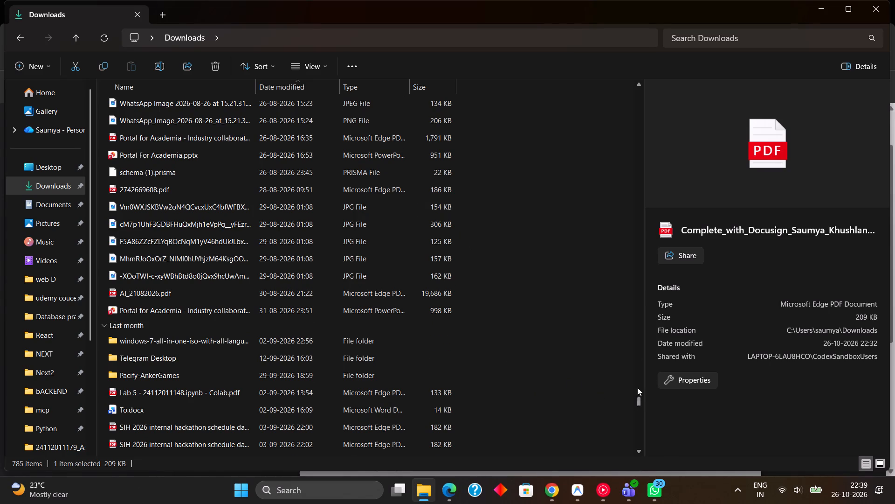
drag(637, 387, 635, 70)
scroll(440, 166, up, 6)
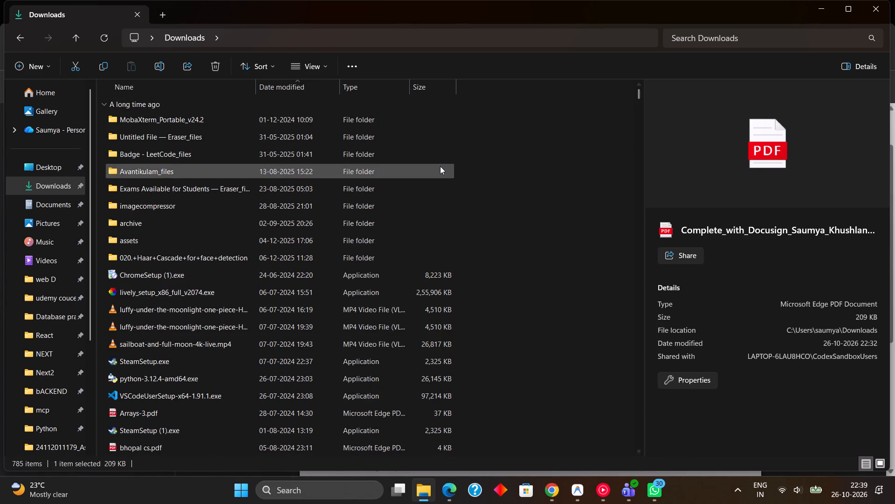
click(258, 70)
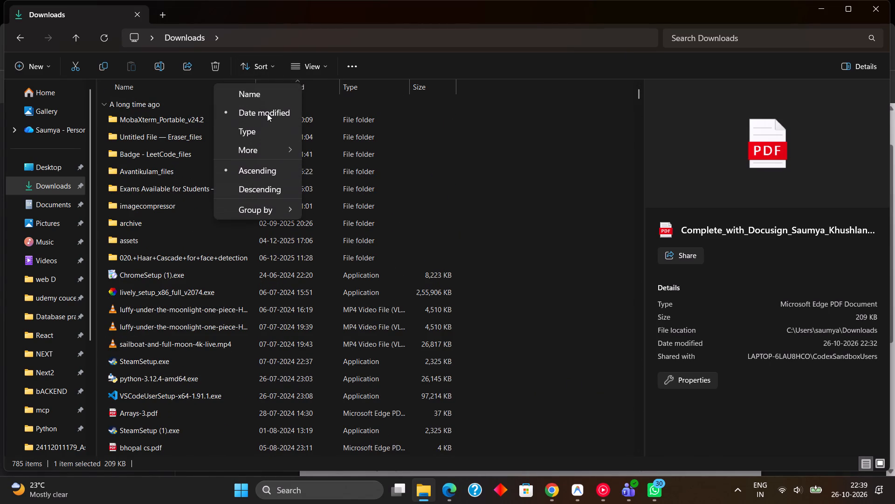
click(255, 187)
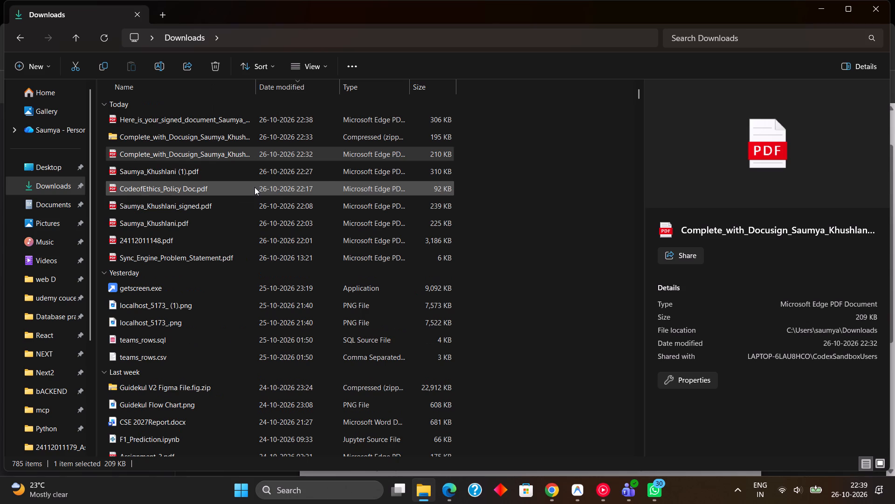
Open the newest Here_is_your_signed_document PDF from Downloads in Edge and look over the letter down to its signature area.
double_click(223, 121)
scroll(546, 283, down, 2)
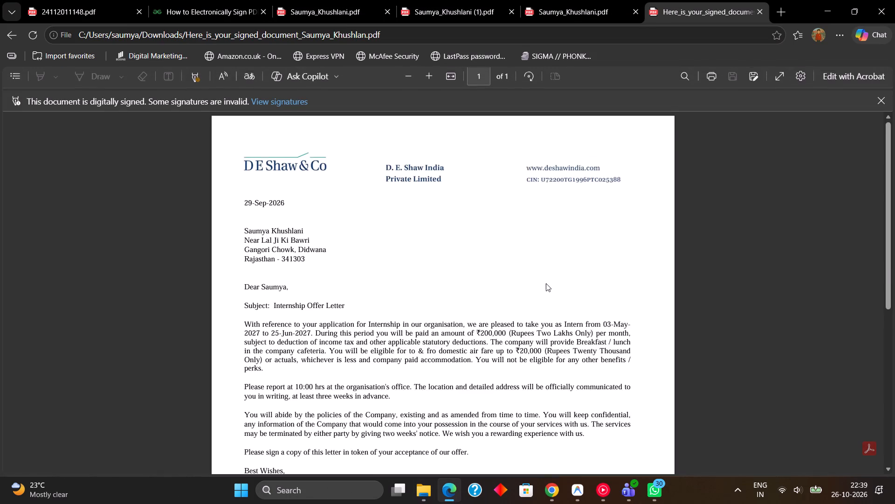
scroll(546, 283, down, 5)
scroll(546, 283, up, 3)
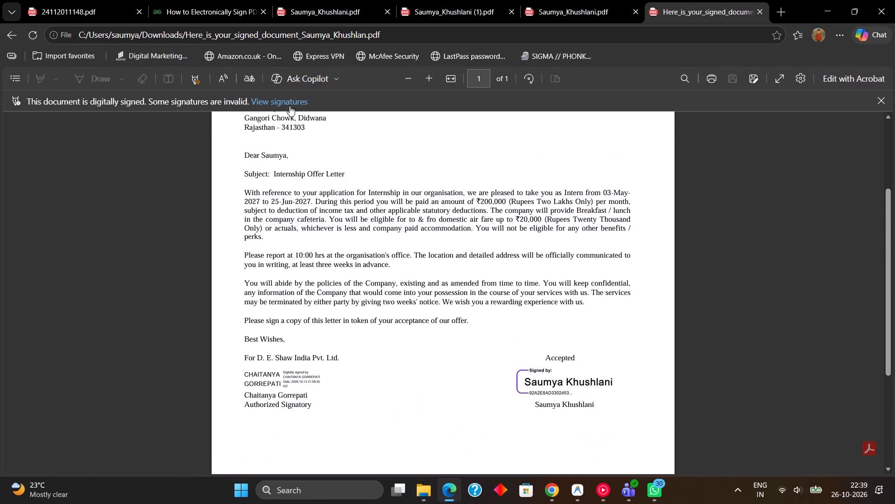
Check the digital signature details of the signed offer letter PDF.
click(188, 77)
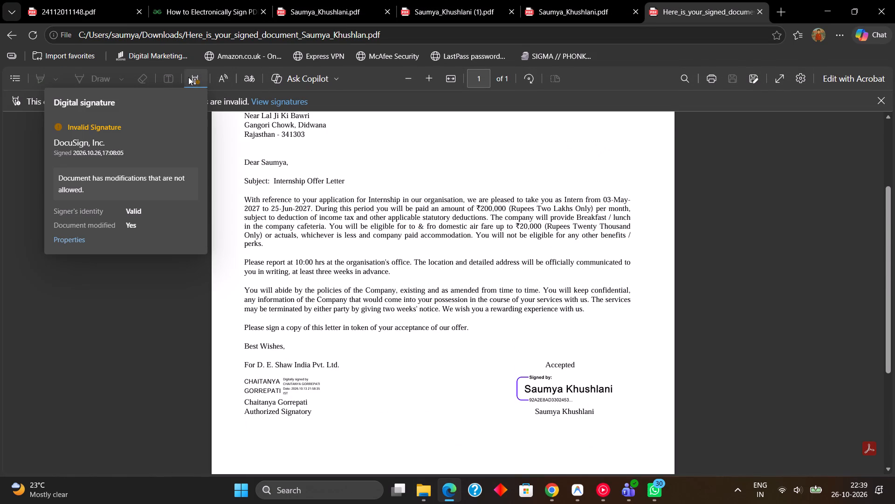
click(341, 247)
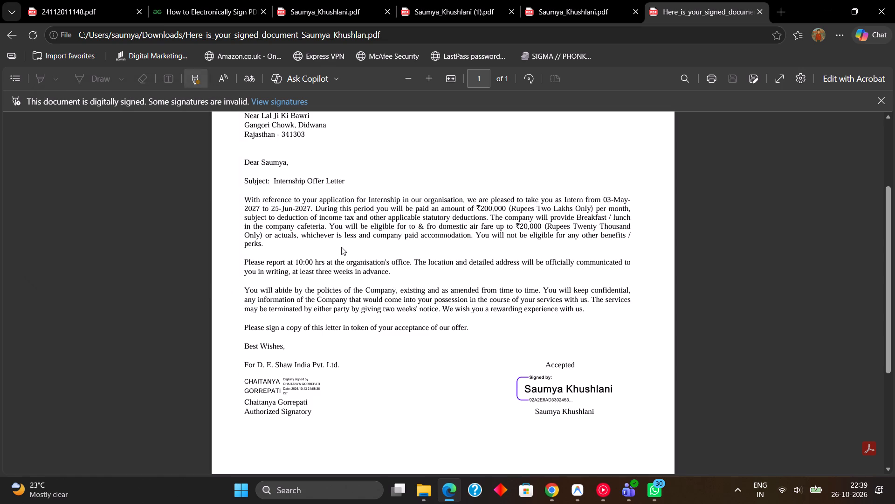
Capture a screenshot snippet of the Accepted signature block with the typed signature and printed name in the signed letter.
scroll(357, 259, down, 2)
key(Print)
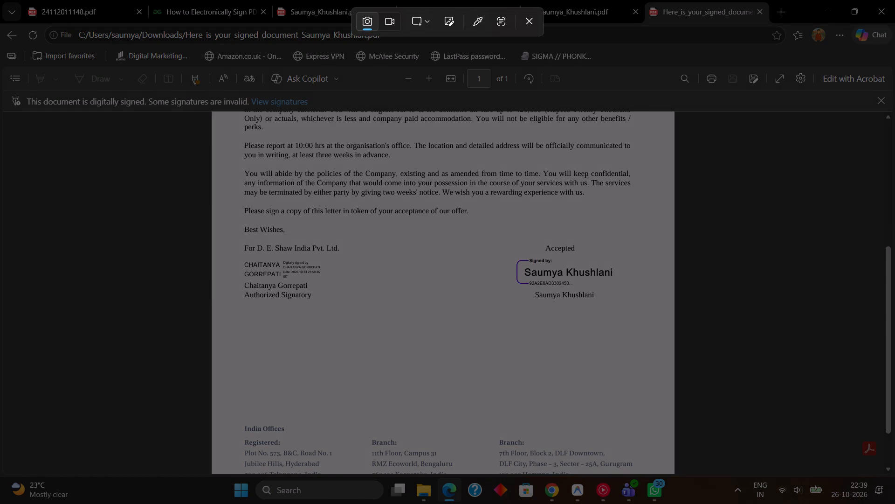
drag(495, 238, 650, 331)
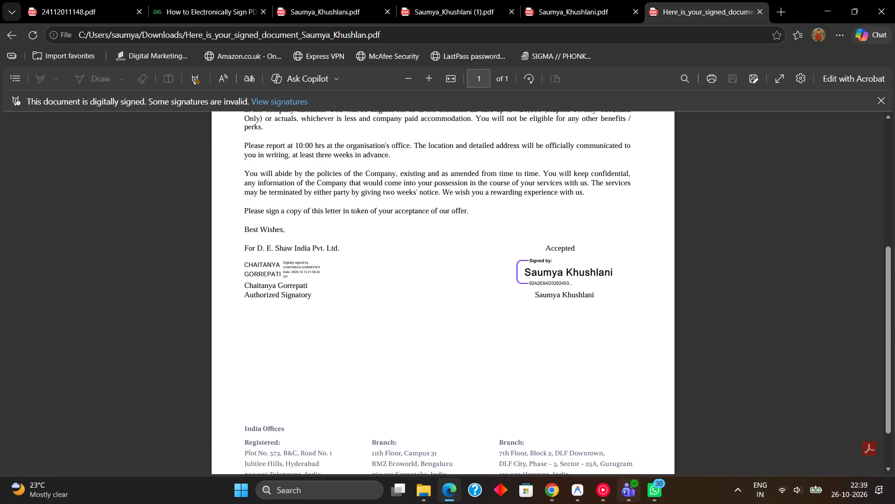
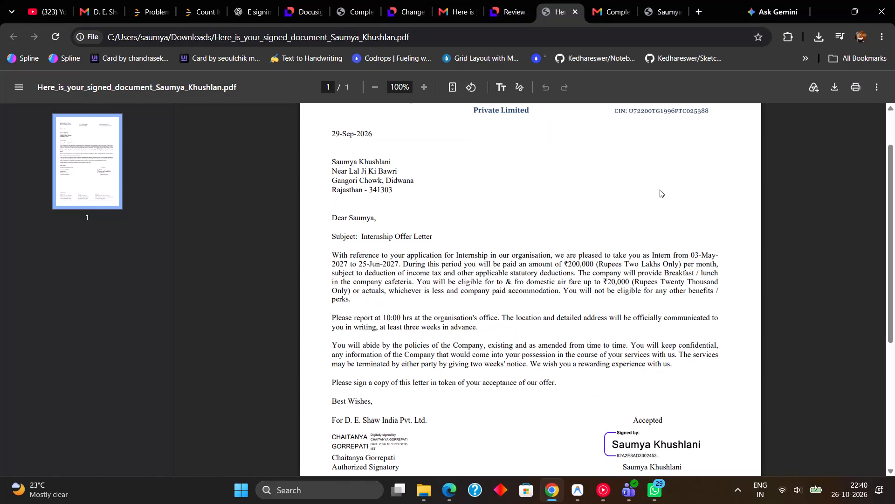
View the signed letter's signature area in the Docusign review page, and return to the downloaded signed copy in Edge.
click(529, 0)
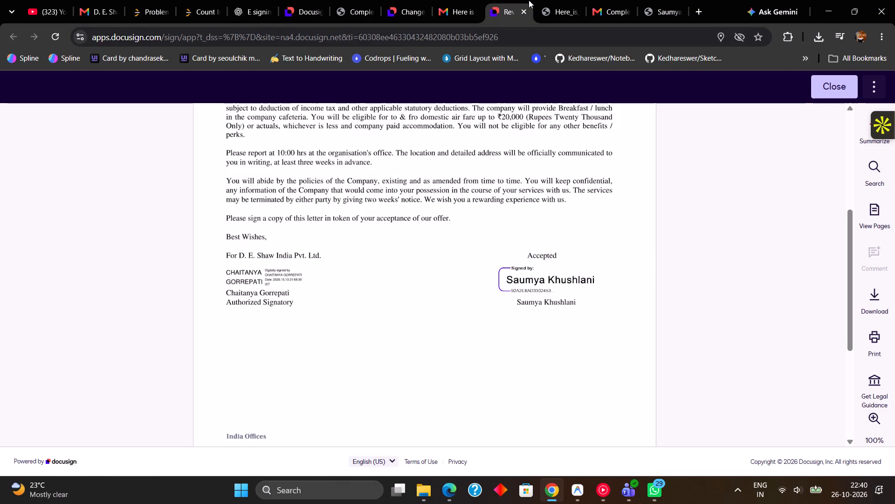
key(alt+Tab)
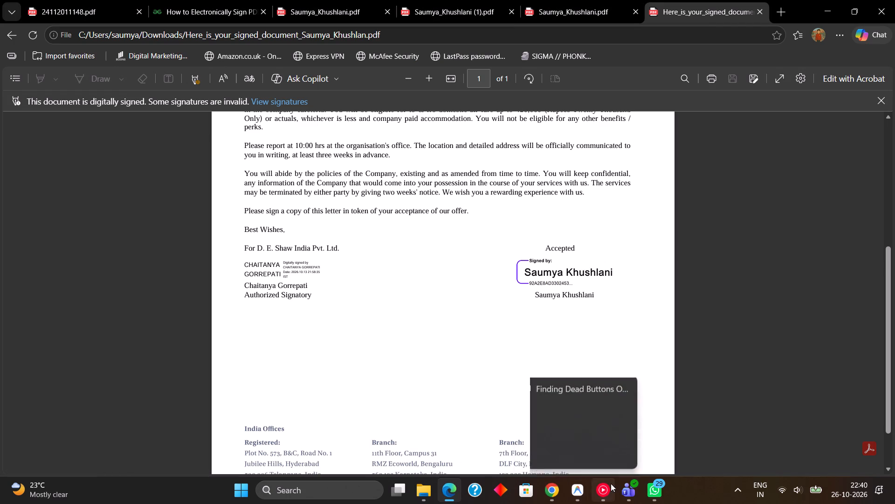
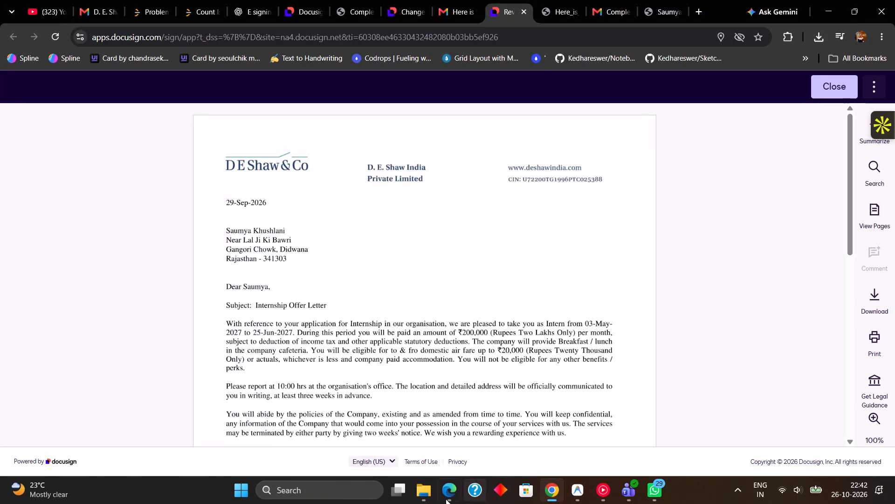
Switch to the Downloads folder in File Explorer to locate the downloaded signed offer letter PDF.
click(420, 485)
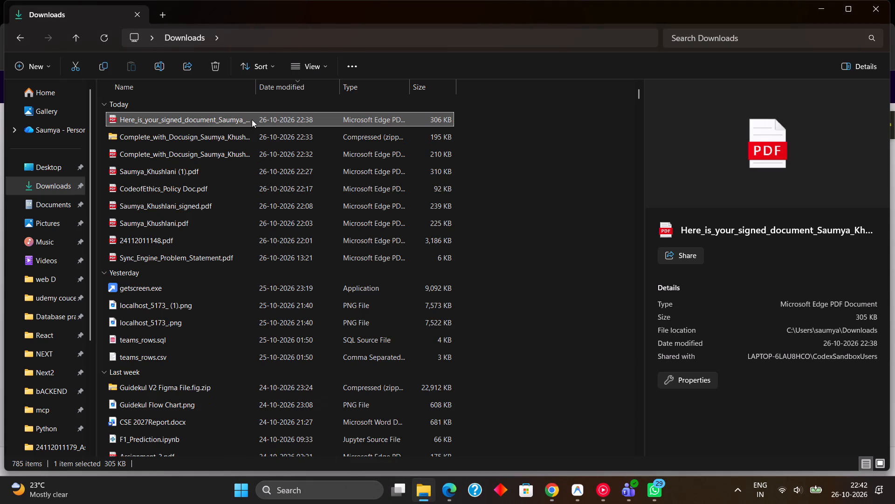
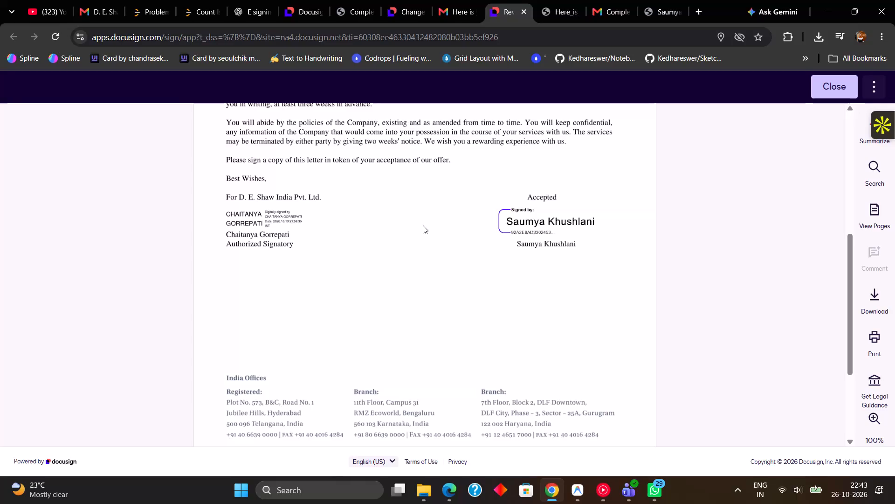
Look over the signed internship offer letter, close its review view, and return to the Docusign home page.
scroll(423, 225, down, 9)
scroll(423, 225, up, 12)
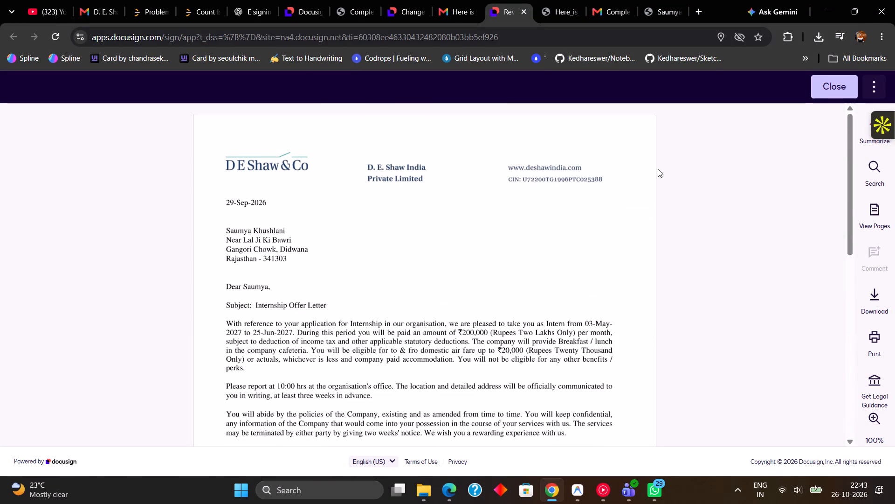
click(839, 84)
click(291, 13)
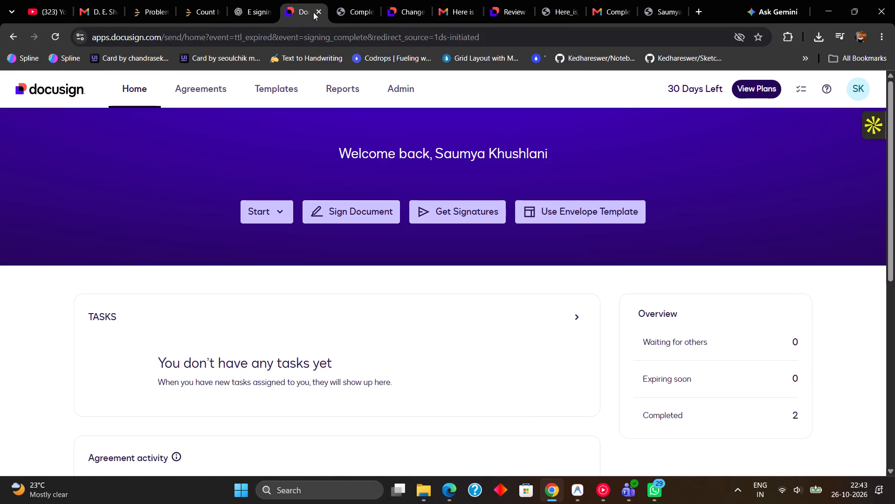